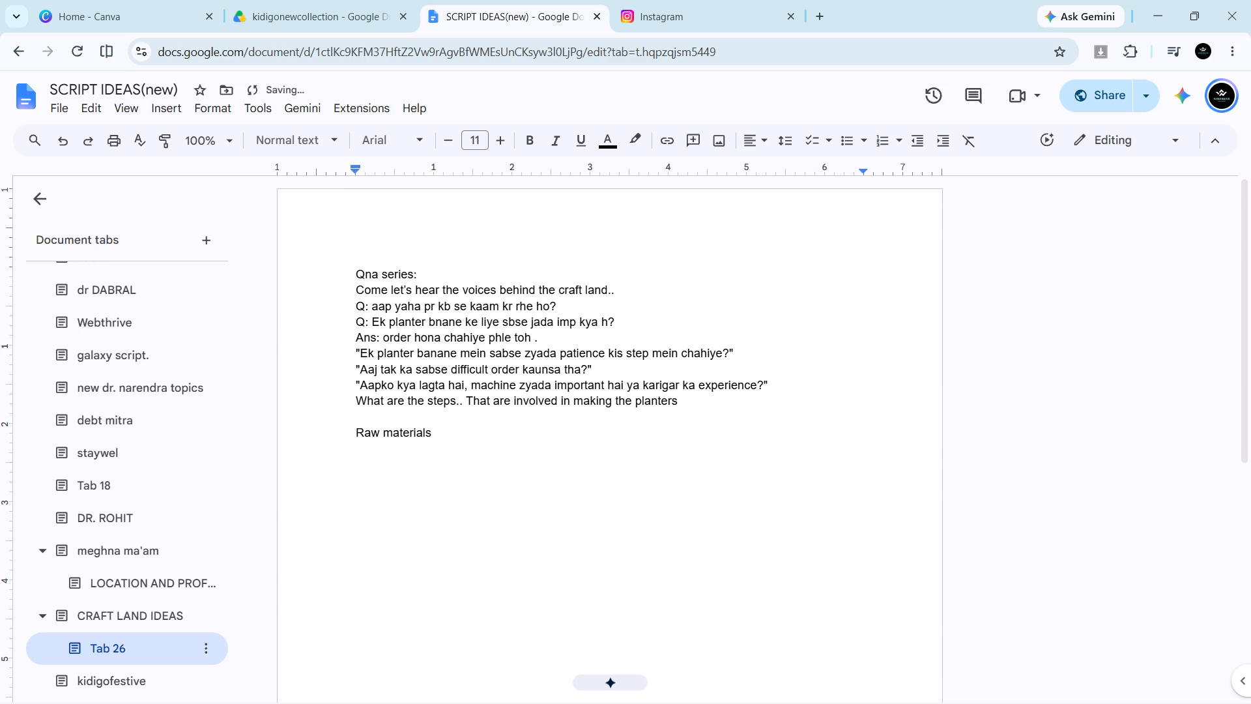
Complete the heading as "Raw materials BTS :" and paste the copied question "Aapko kya lagta hai, machine zyada important hai ya karigar ka experience?" beneath it.
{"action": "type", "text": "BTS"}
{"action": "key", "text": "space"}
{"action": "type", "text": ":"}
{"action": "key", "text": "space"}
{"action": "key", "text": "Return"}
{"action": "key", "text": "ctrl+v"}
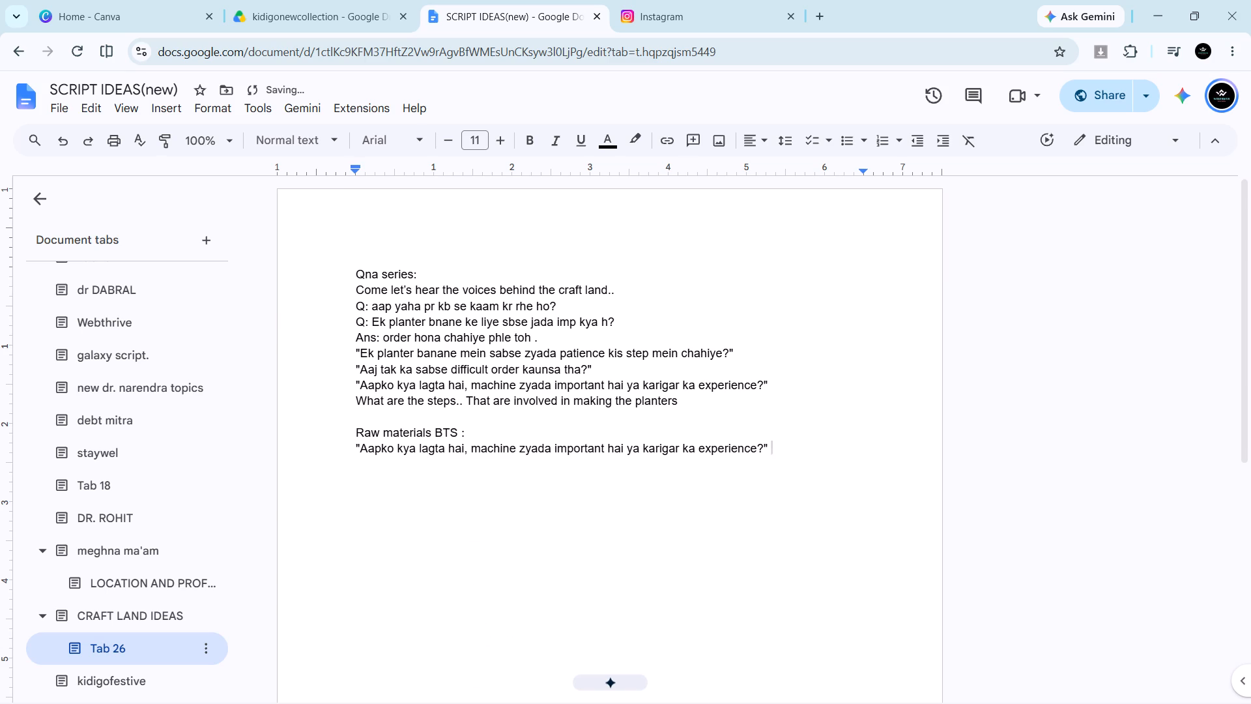
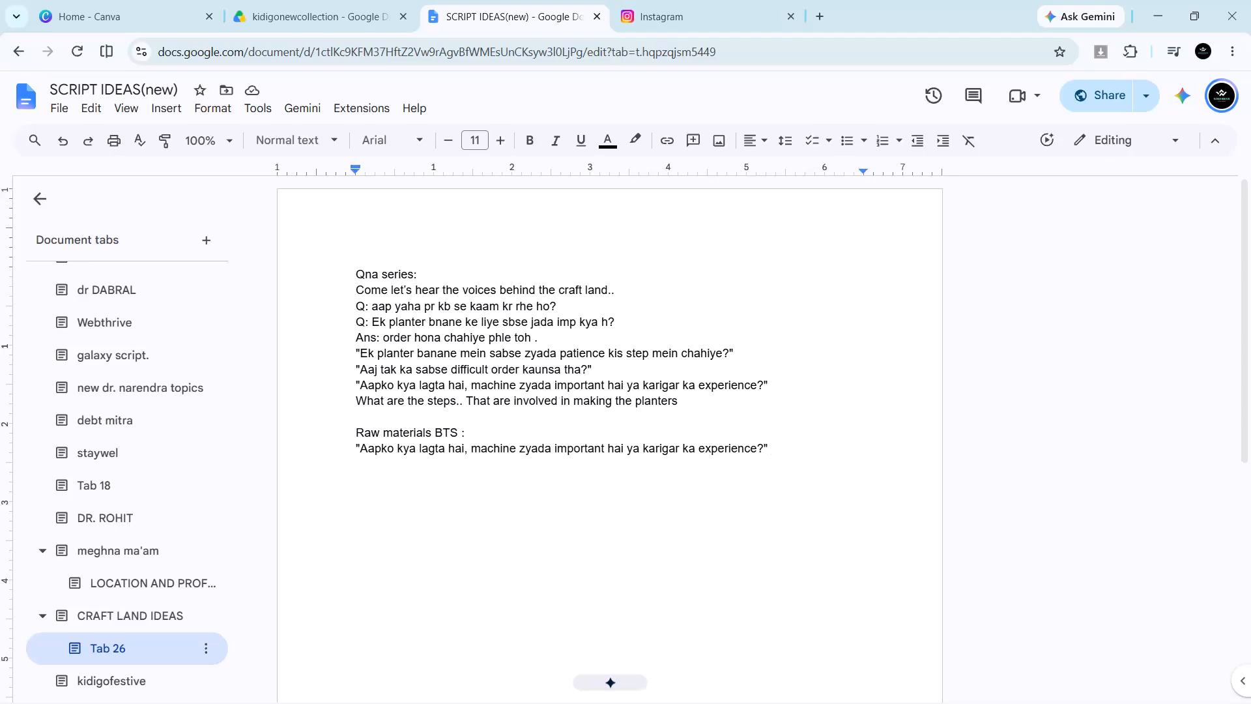
Replace the question under "Raw materials BTS :" with the copied Instagram reel link, adding a blank line and starting a new one below.
{"action": "left_click_drag", "start_coordinate": [770, 450], "coordinate": [338, 446]}
{"action": "key", "text": "BackSpace"}
{"action": "key", "text": "ctrl+v"}
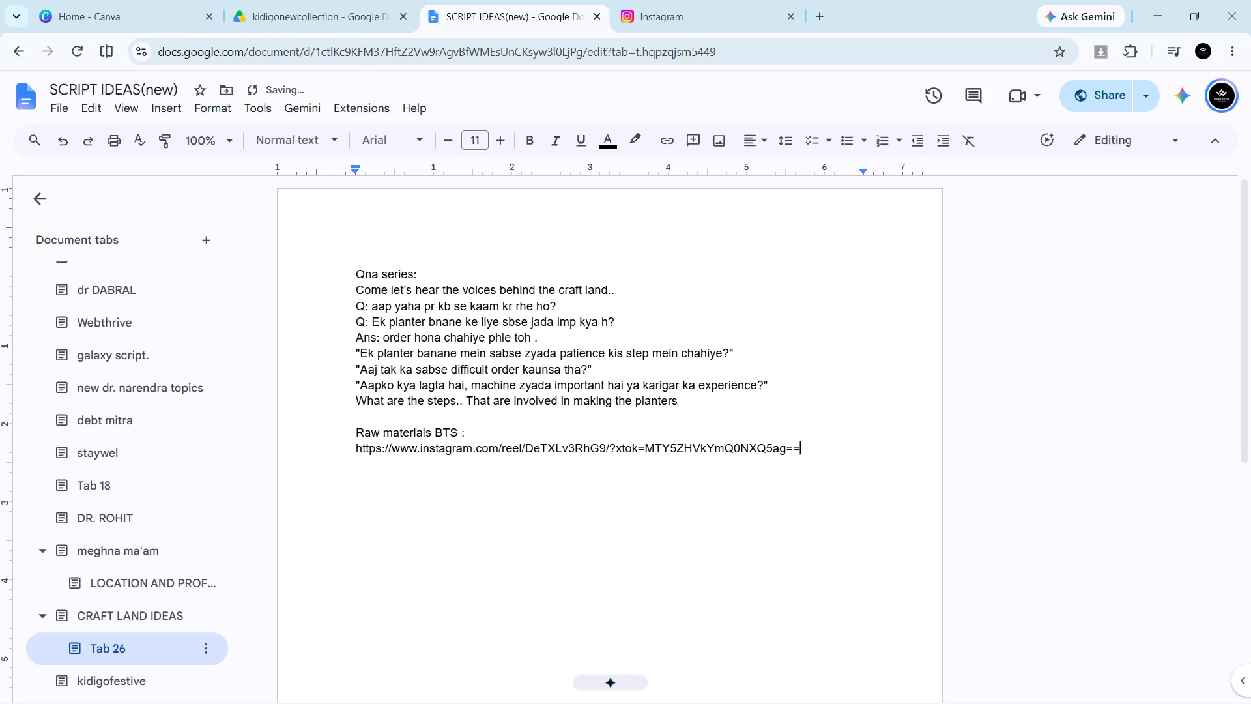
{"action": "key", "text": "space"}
{"action": "key", "text": "Return"}
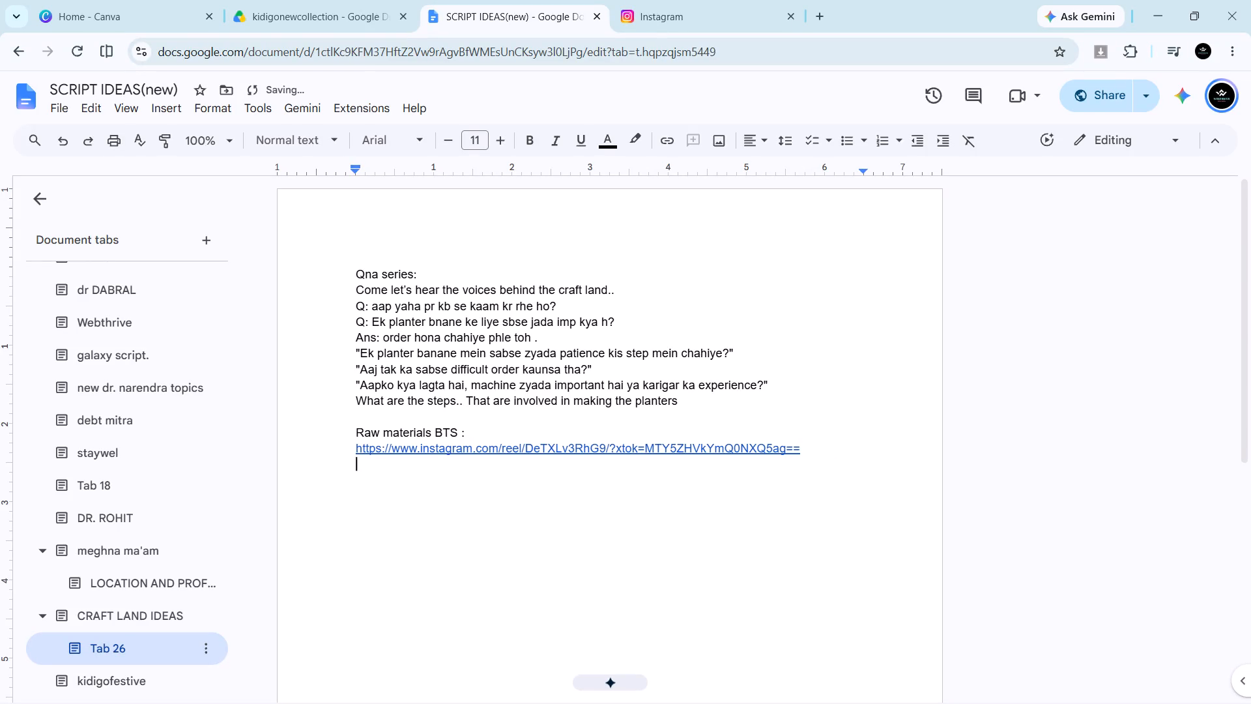
{"action": "key", "text": "Return"}
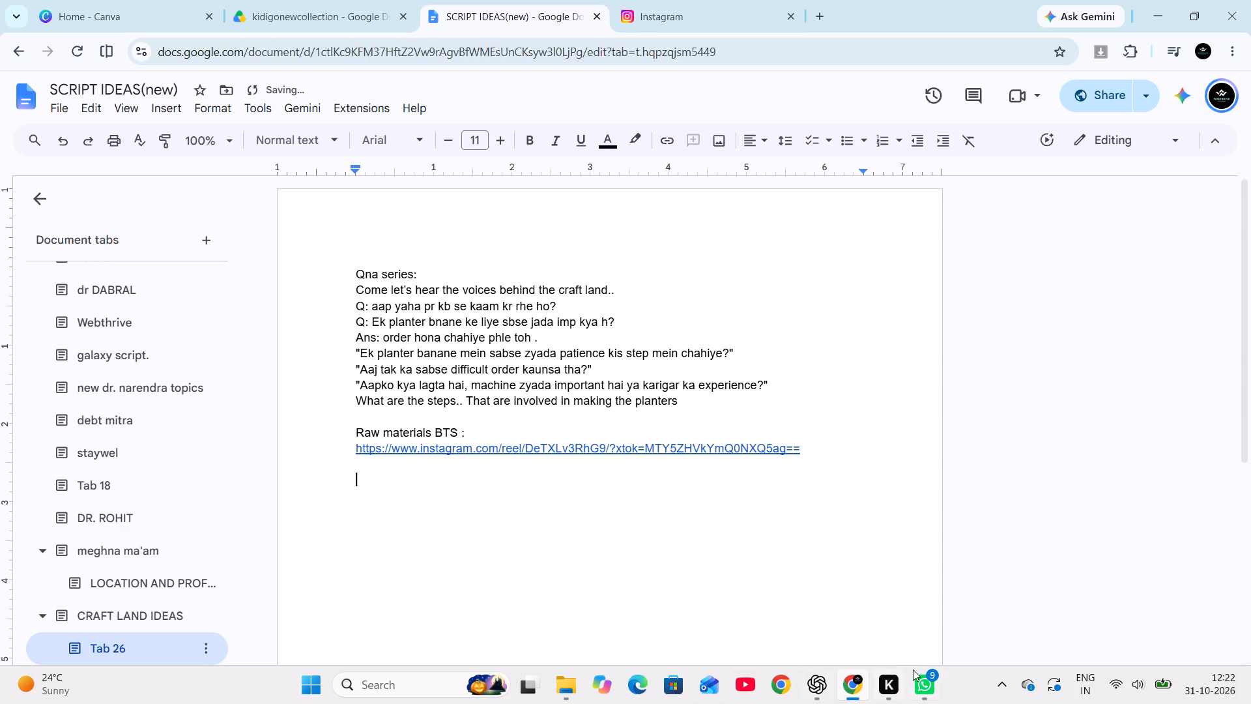
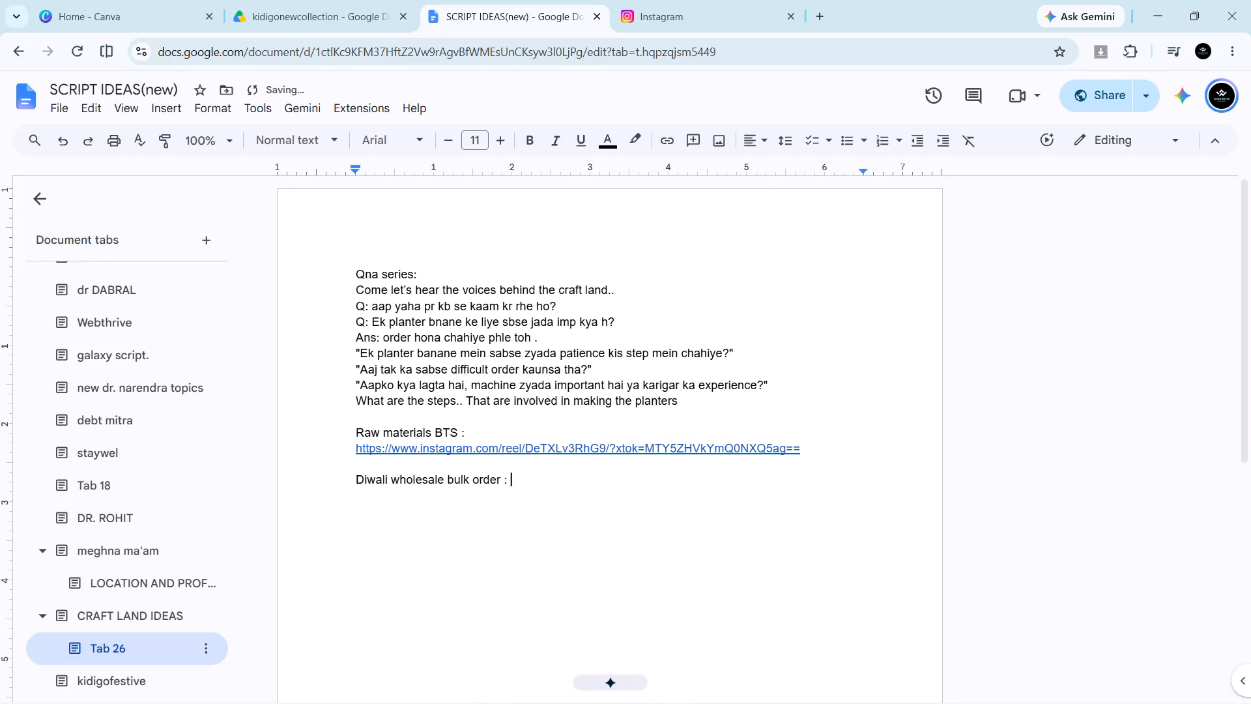
Paste the copied Instagram reel link on its own line under the "Diwali wholesale bulk order :" heading.
{"action": "key", "text": "Return"}
{"action": "key", "text": "ctrl+v"}
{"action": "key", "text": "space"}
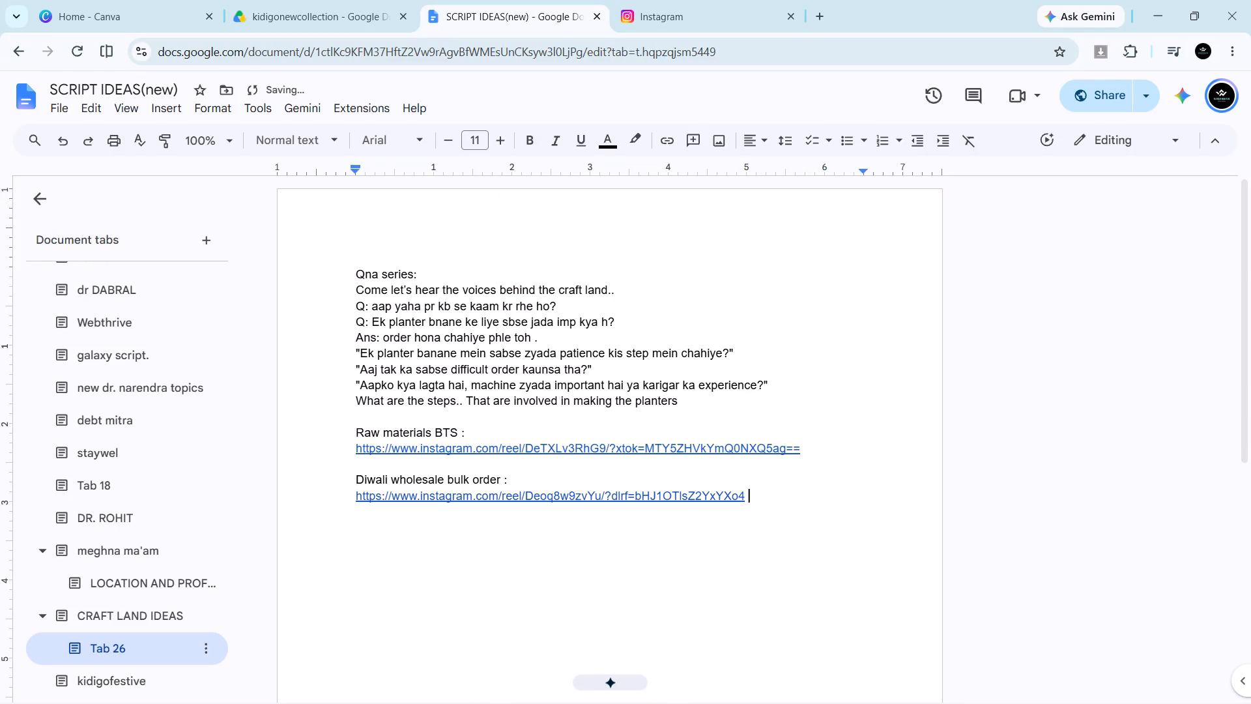
{"action": "key", "text": "Return"}
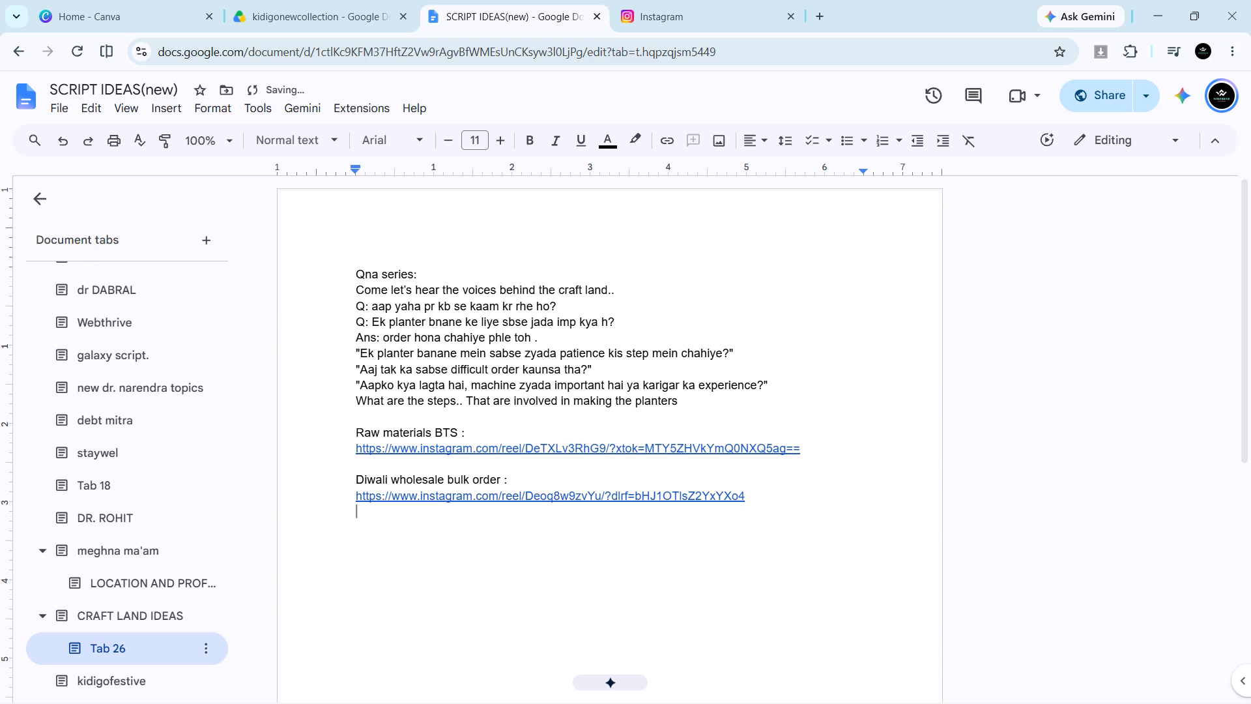
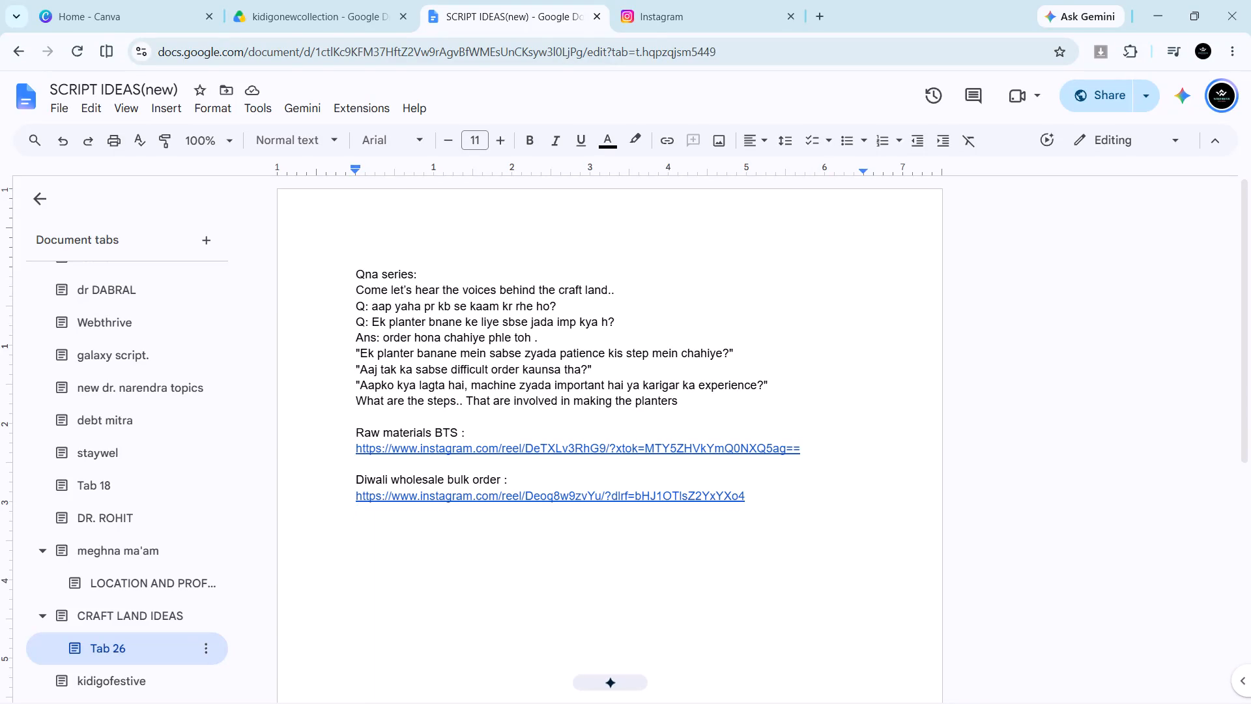
Add the heading "Full planters details:" on a new line below the Diwali wholesale bulk order reel link.
{"action": "key", "text": "Return"}
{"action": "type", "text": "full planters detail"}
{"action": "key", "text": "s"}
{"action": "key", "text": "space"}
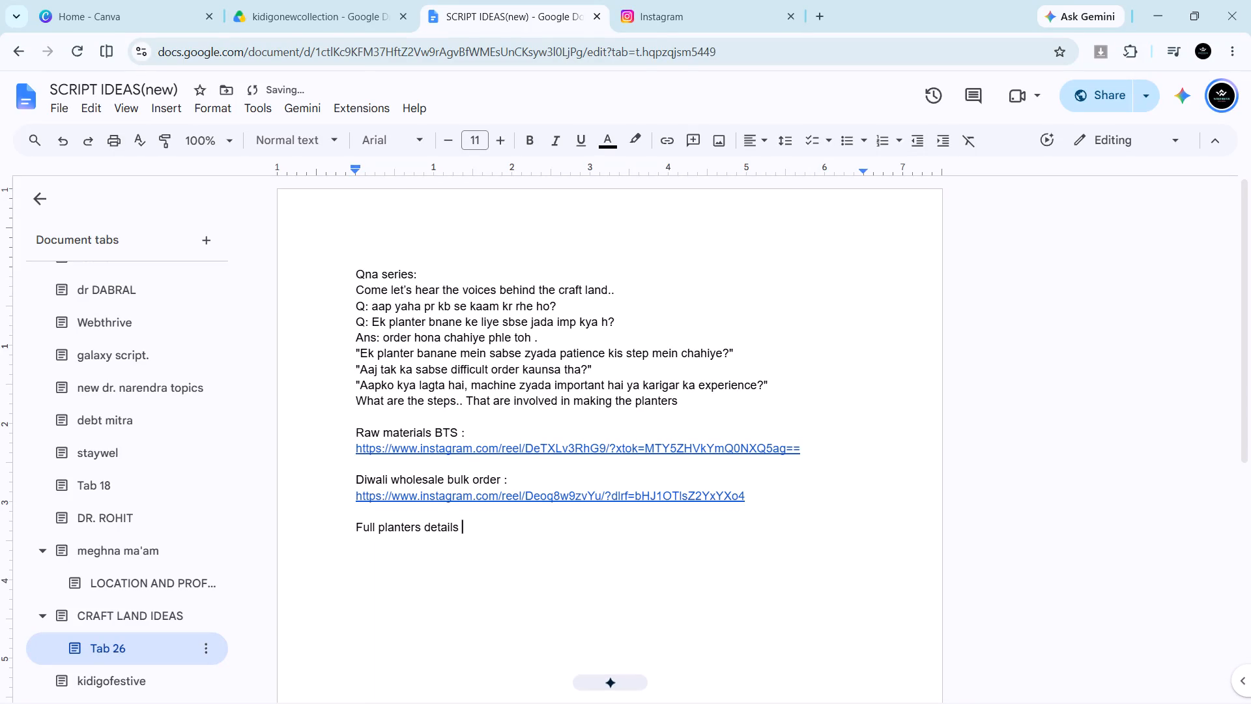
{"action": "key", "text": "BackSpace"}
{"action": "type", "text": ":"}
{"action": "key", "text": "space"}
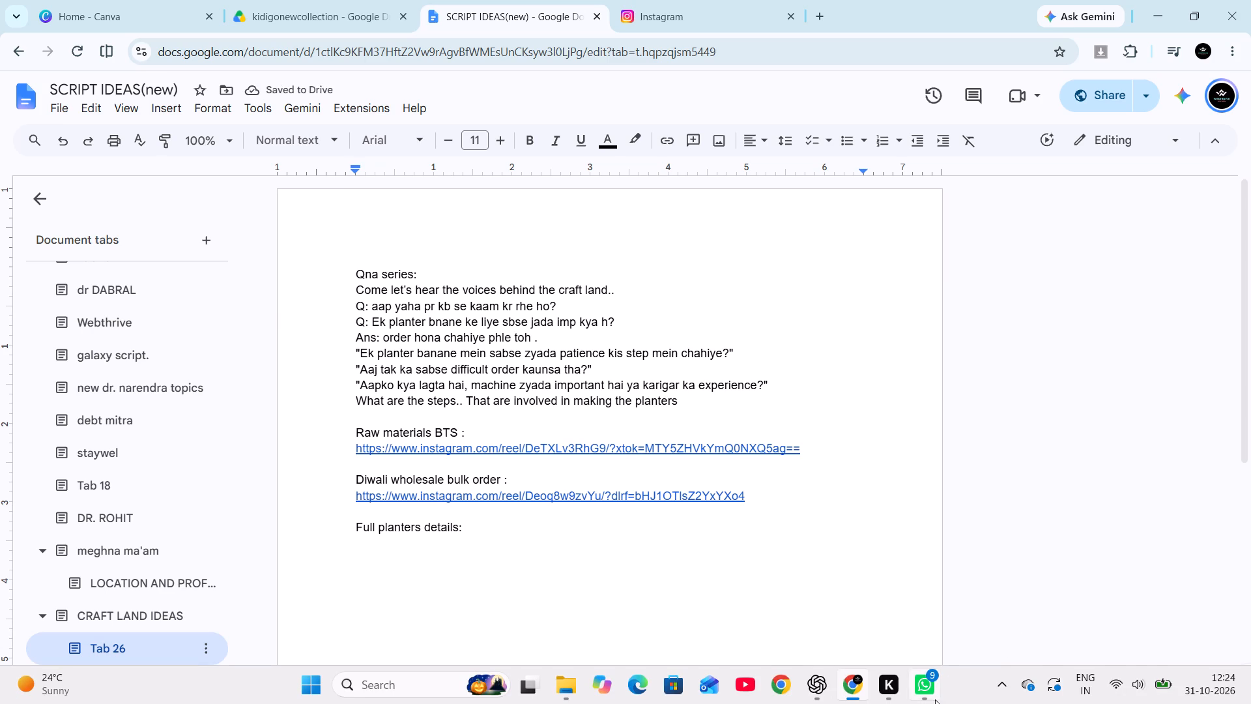
Switch to WhatsApp.
{"action": "left_click", "coordinate": [923, 679]}
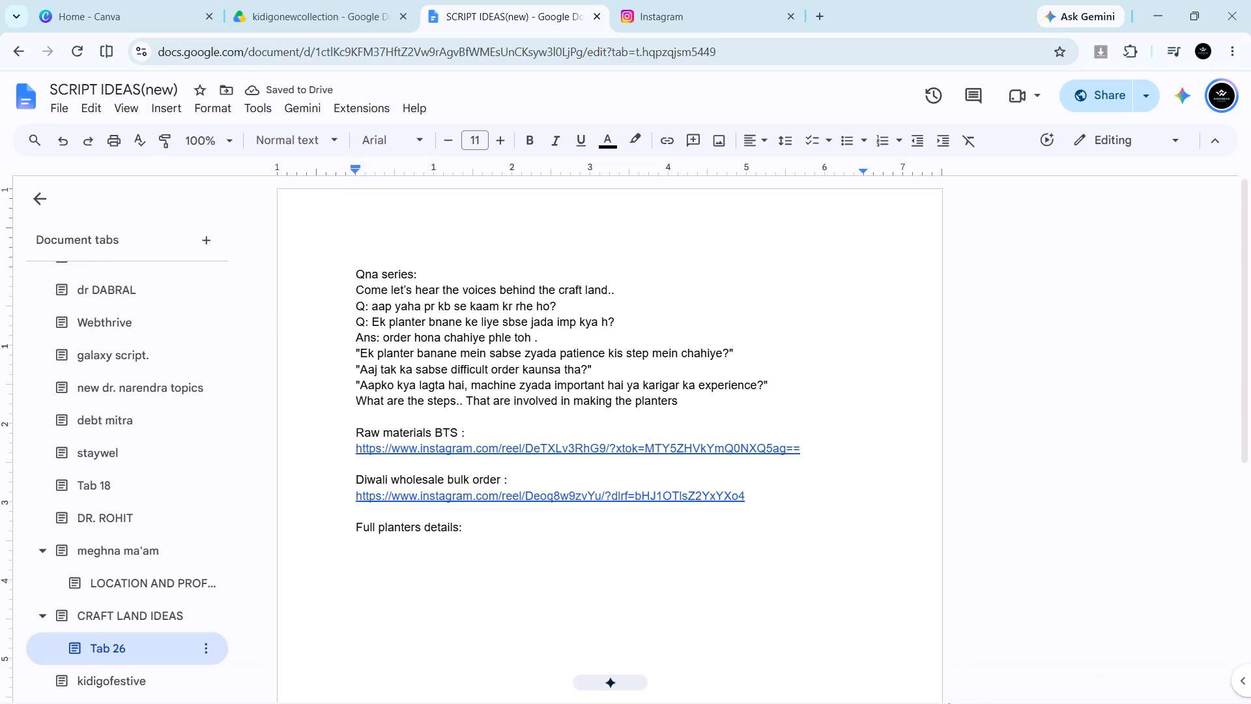
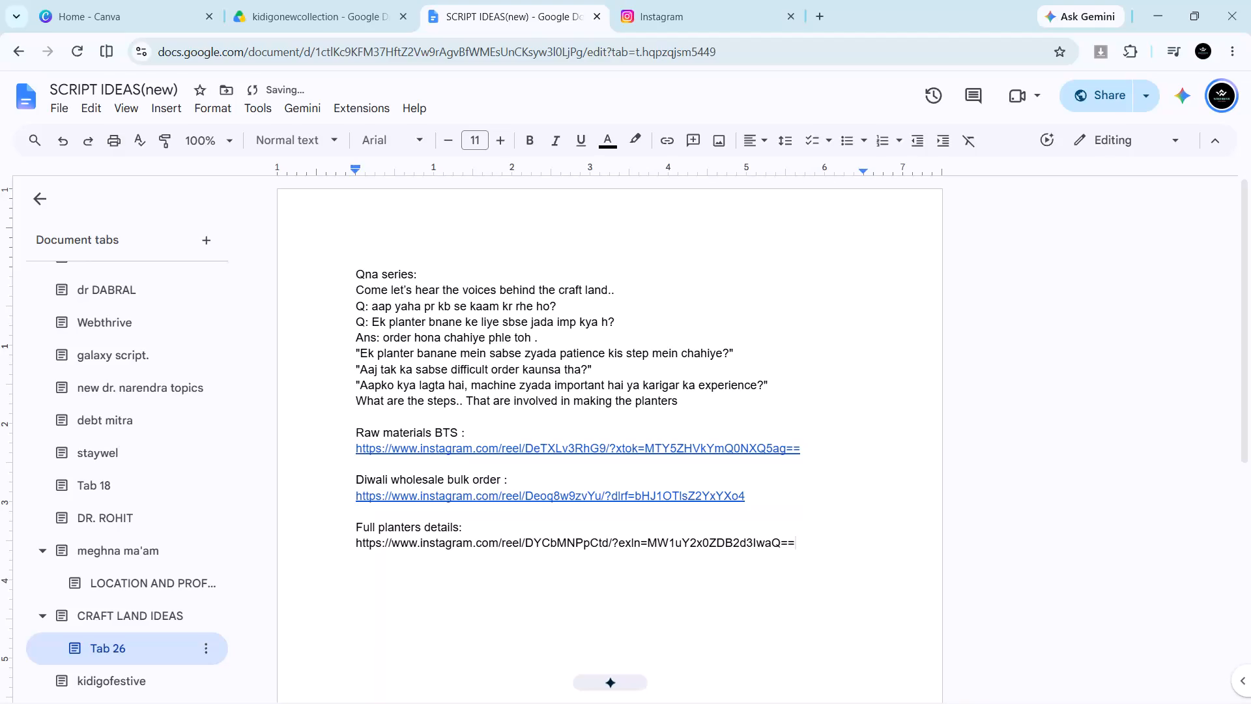
Start a new line below the Instagram reel link under "Full planters details" in the script ideas document.
{"action": "key", "text": "Return"}
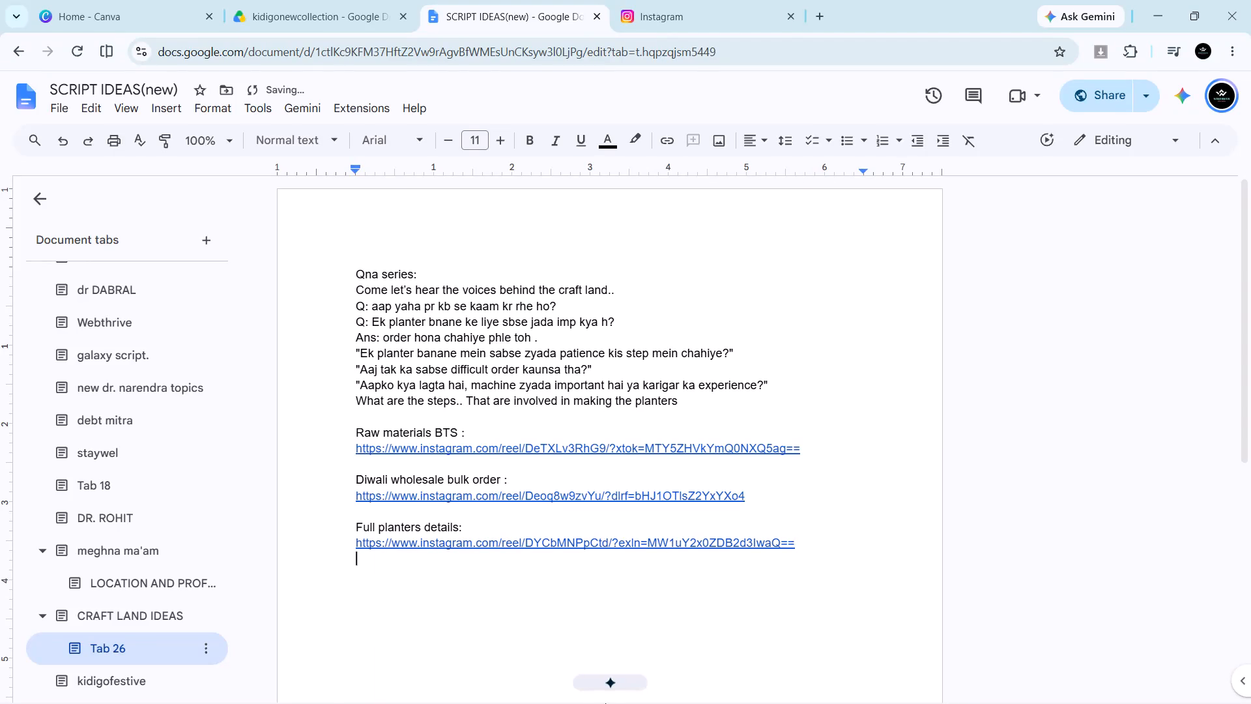
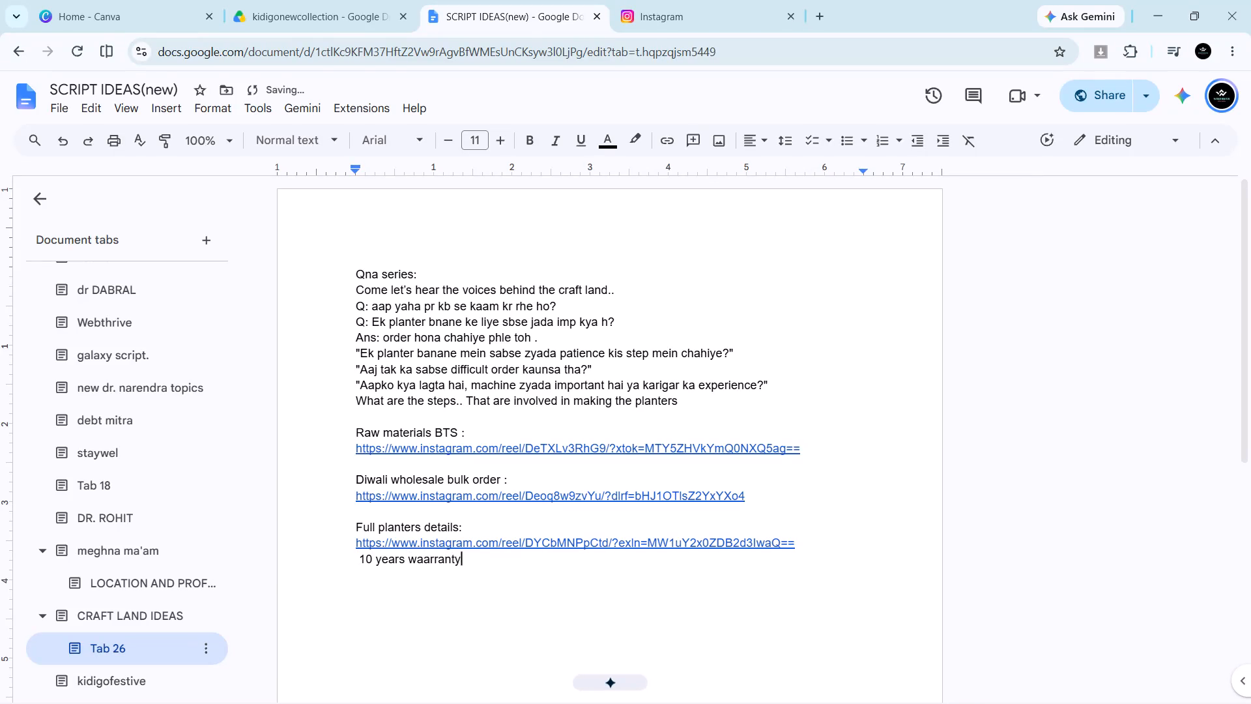
Correct the misspelled word in the last line so that it reads "10 years warranty".
{"action": "key", "text": "Left"}
{"action": "key", "text": "Left"}
{"action": "key", "text": "Left"}
{"action": "key", "text": "Left"}
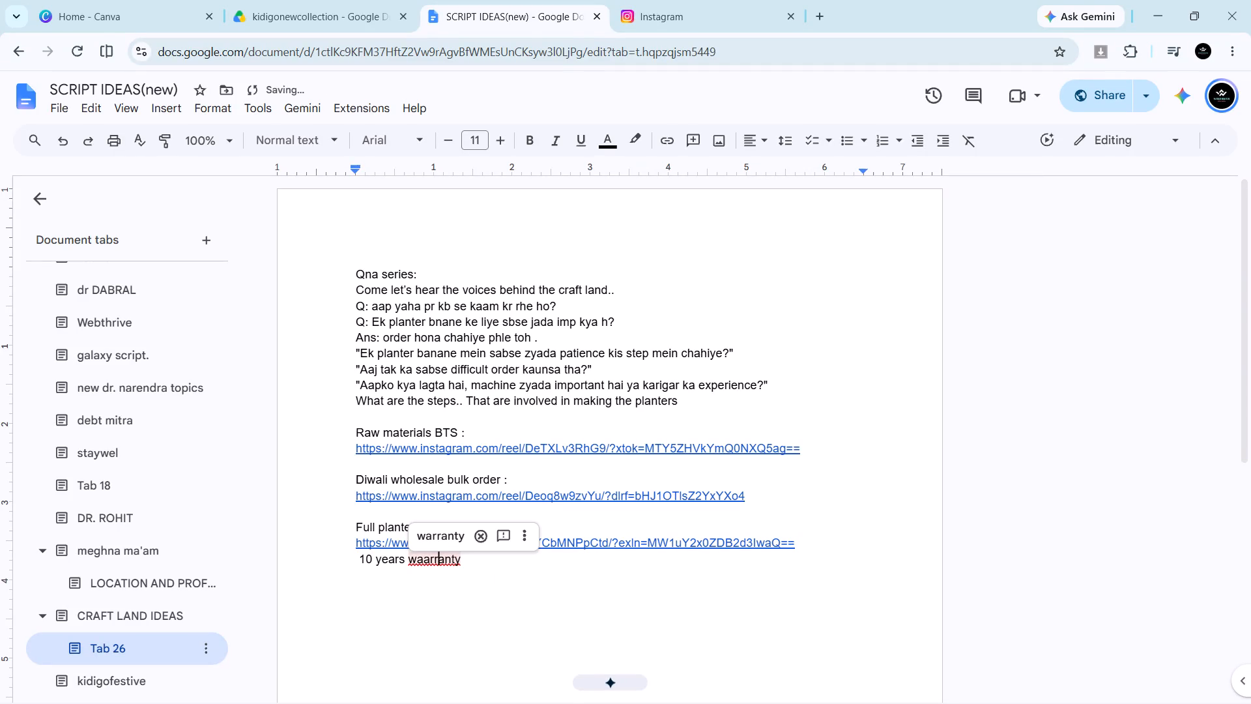
{"action": "left_click", "coordinate": [446, 543]}
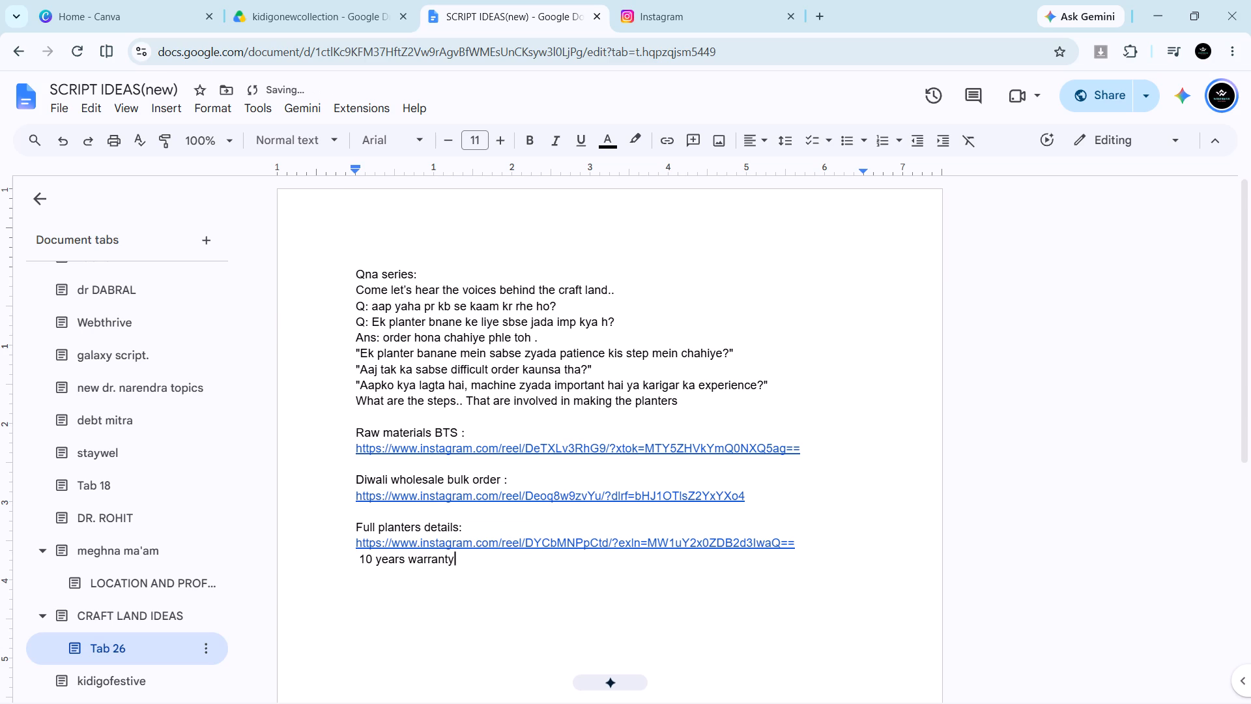
Insert a blank line above "10 years warranty", add a colon after it and start a new line below.
{"action": "left_click", "coordinate": [824, 547]}
{"action": "key", "text": "Return"}
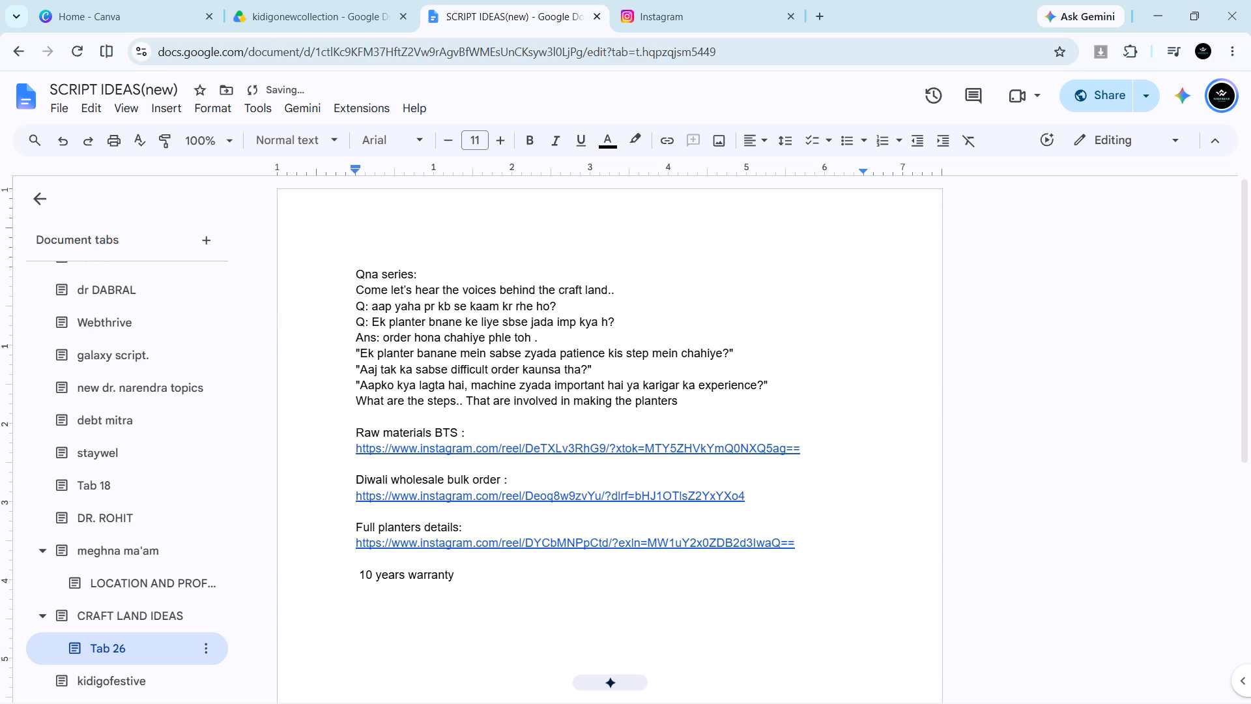
{"action": "left_click", "coordinate": [534, 594]}
{"action": "left_click_drag", "start_coordinate": [563, 585], "coordinate": [594, 593]}
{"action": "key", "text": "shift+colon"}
{"action": "key", "text": "Return"}
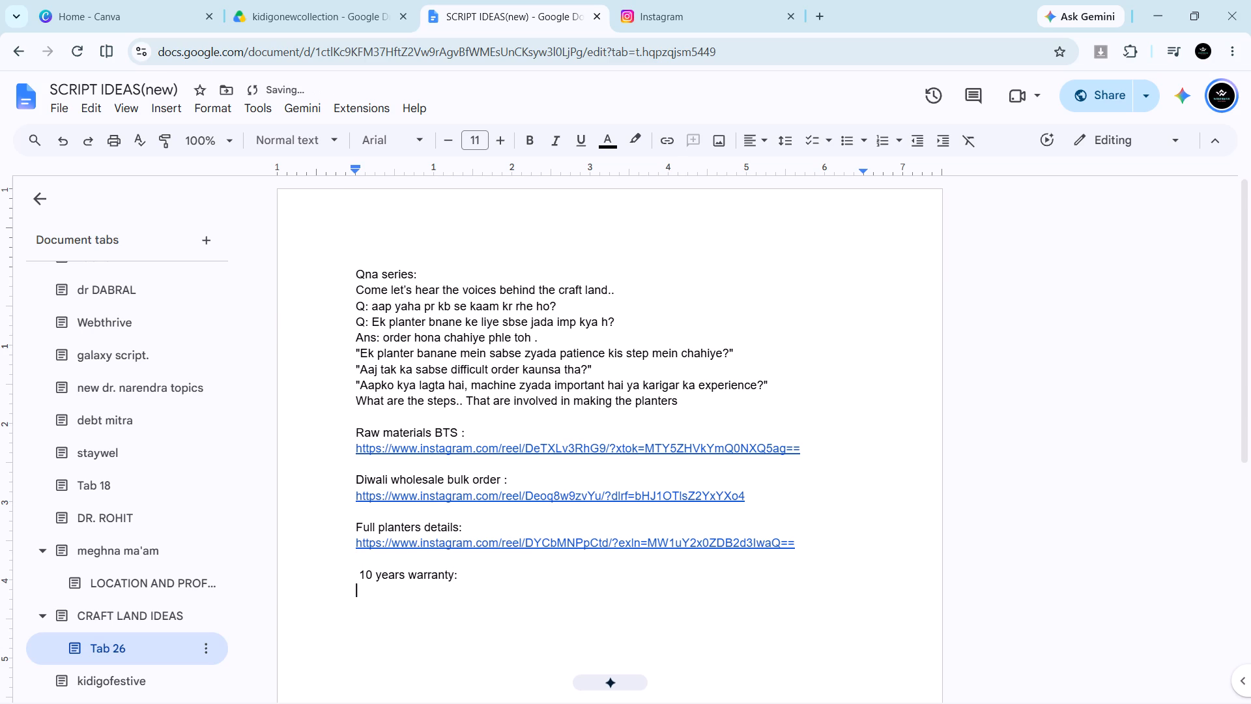
Paste the copied Instagram reel link under the "10 years warranty:" heading and leave a blank line after it.
{"action": "key", "text": "ctrl+v"}
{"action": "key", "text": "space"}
{"action": "key", "text": "Return"}
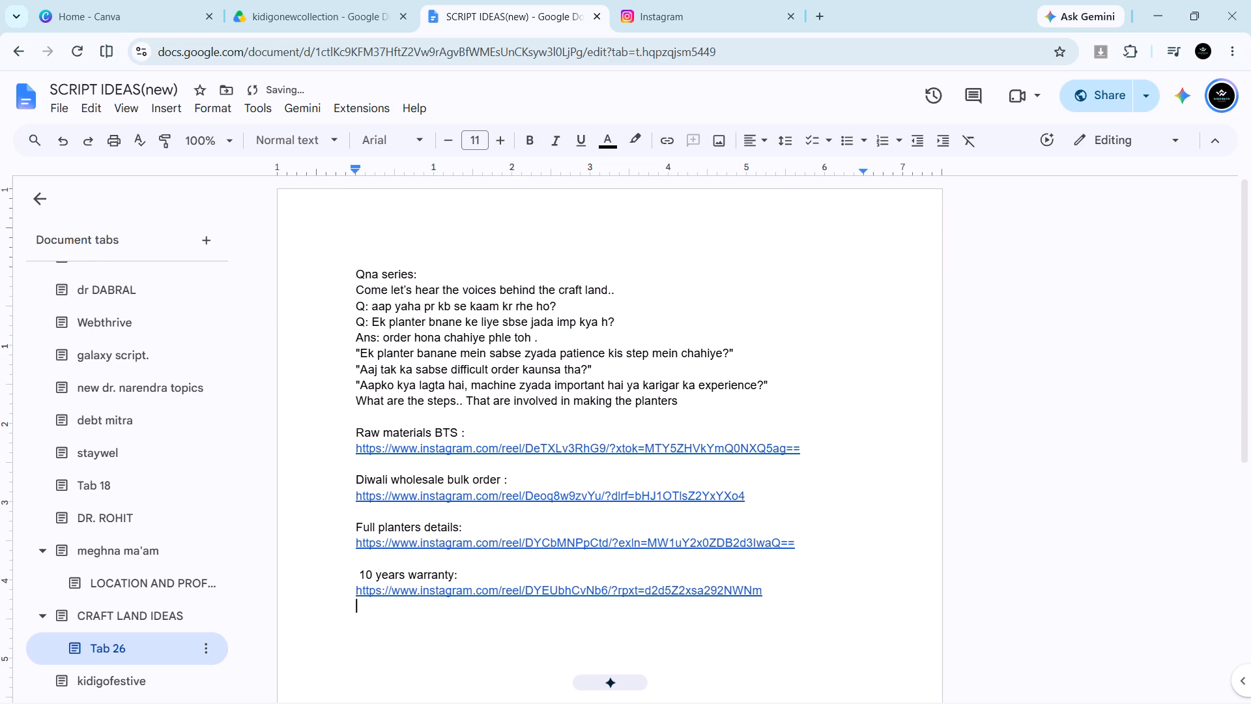
{"action": "key", "text": "Return"}
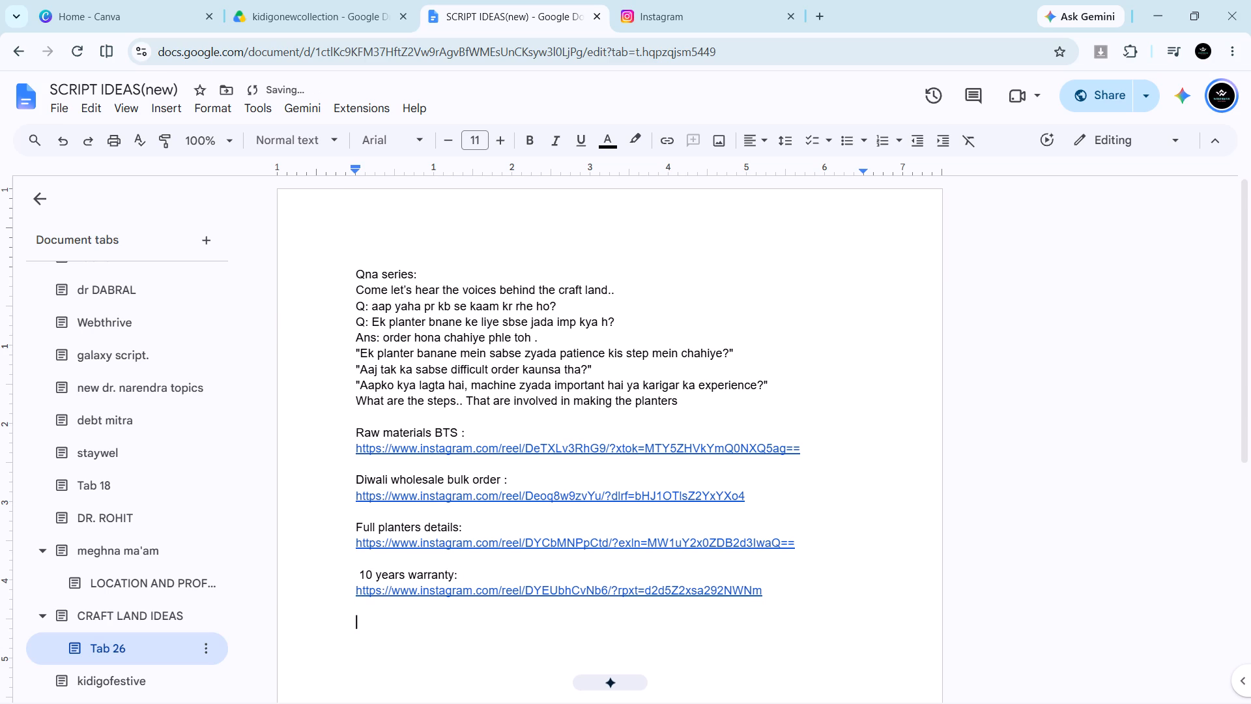
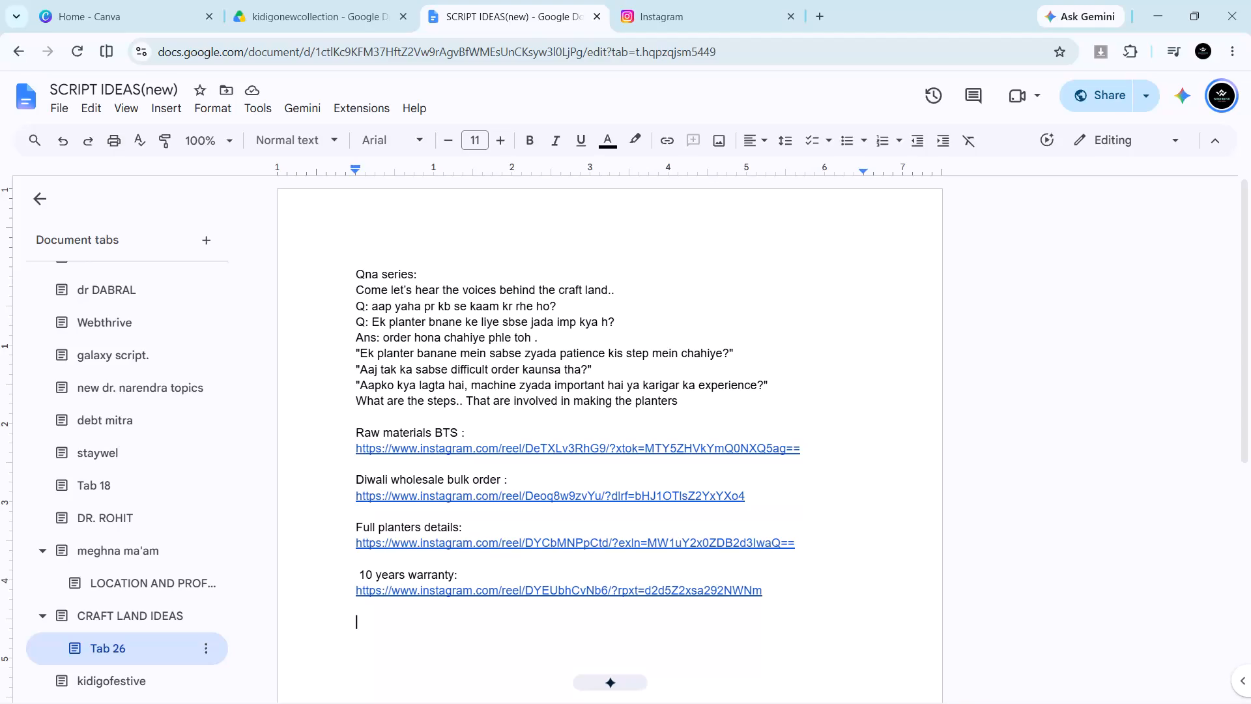
Add a "Project based:" heading below the 10 years warranty entry, with the copied Instagram reel link beneath it.
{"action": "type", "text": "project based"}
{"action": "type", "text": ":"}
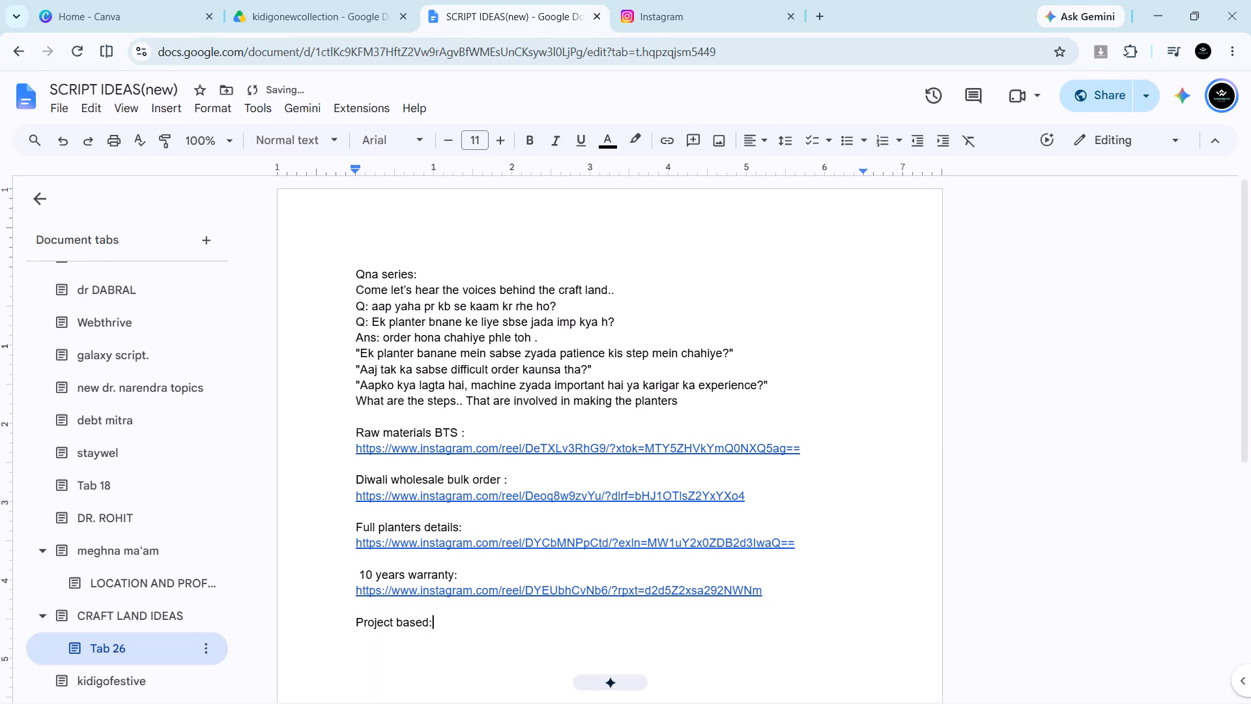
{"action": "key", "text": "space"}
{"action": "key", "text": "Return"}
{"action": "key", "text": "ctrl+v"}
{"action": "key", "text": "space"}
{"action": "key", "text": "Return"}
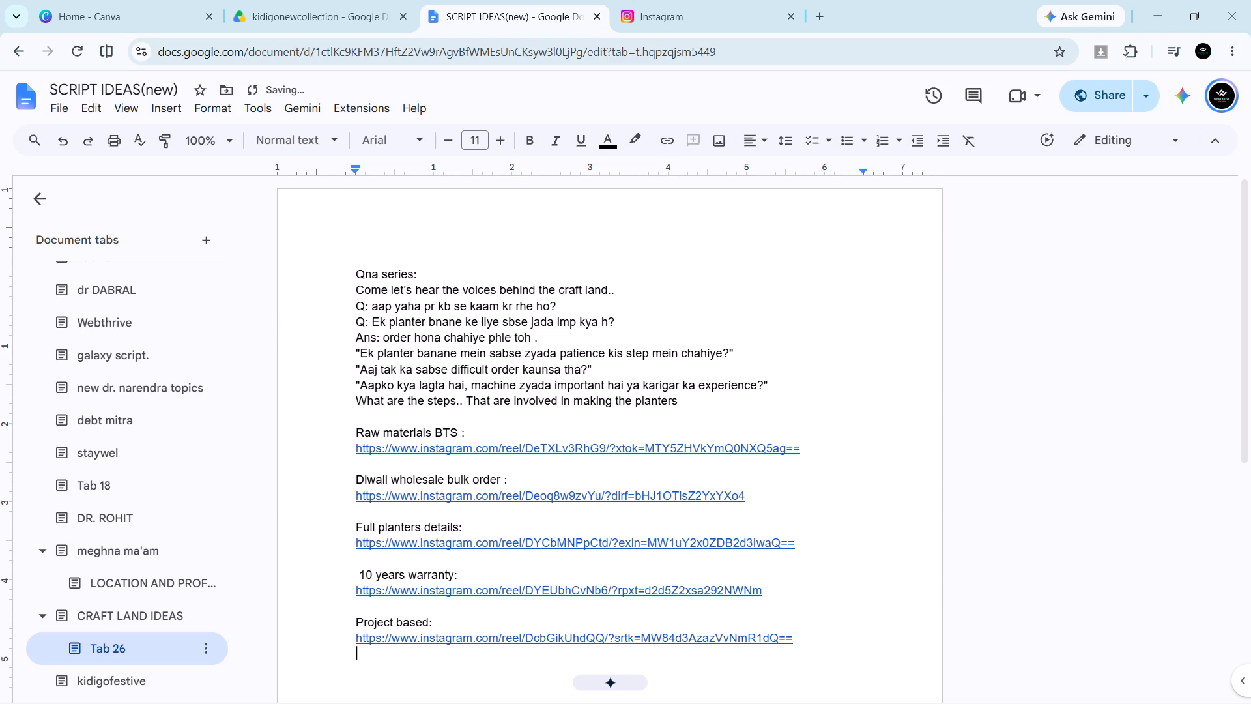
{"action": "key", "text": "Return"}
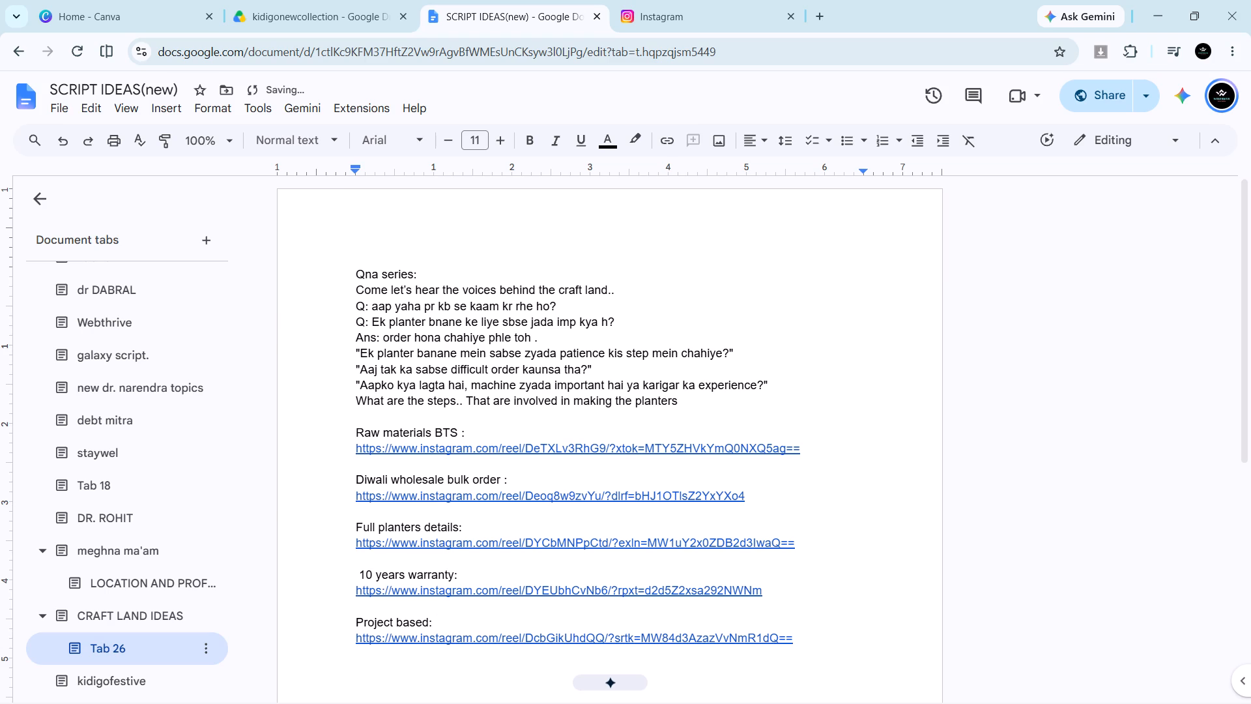
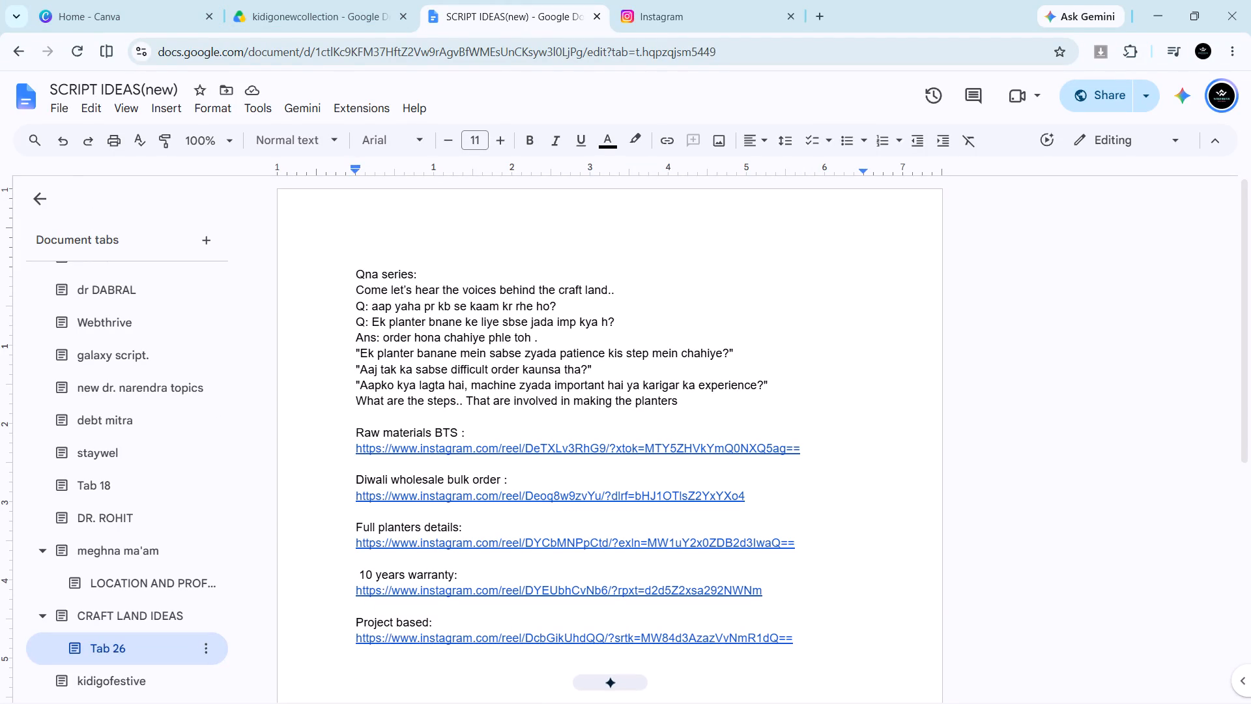
Add the heading "Type of planters:" below the Project based link, followed by a new empty line.
{"action": "scroll", "coordinate": [395, 633], "scroll_direction": "down", "scroll_amount": 2}
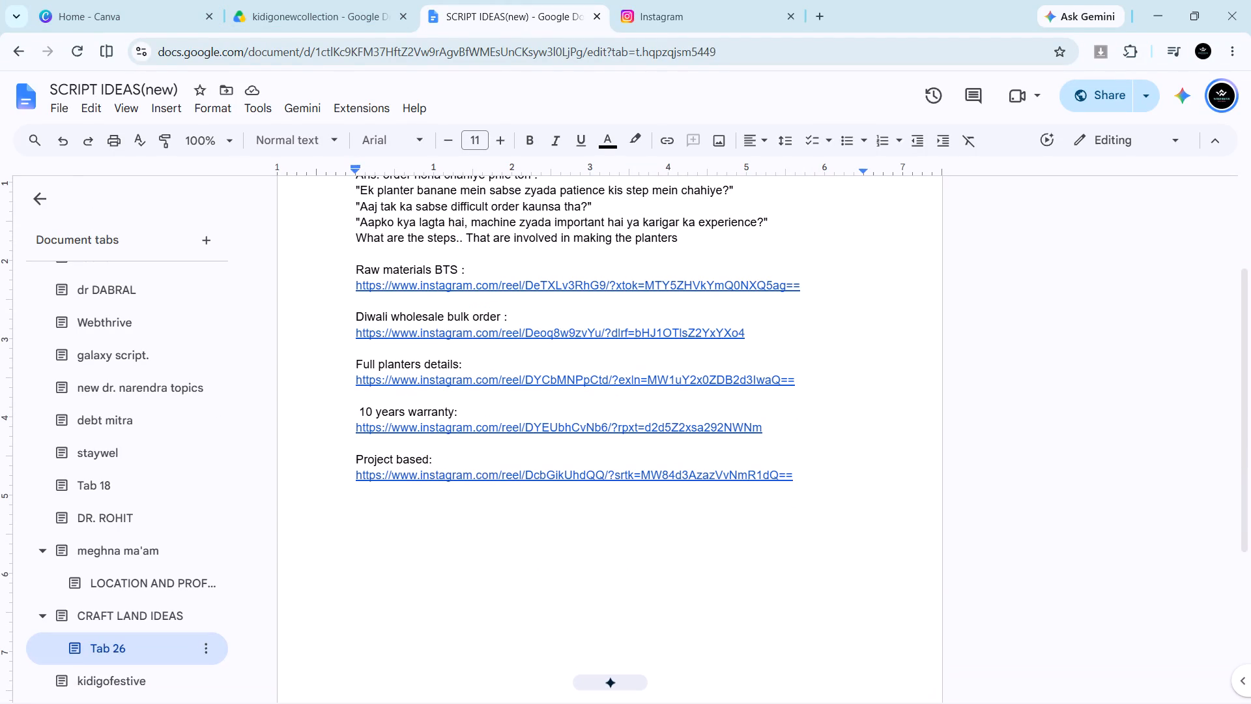
{"action": "left_click", "coordinate": [371, 531]}
{"action": "left_click", "coordinate": [356, 517]}
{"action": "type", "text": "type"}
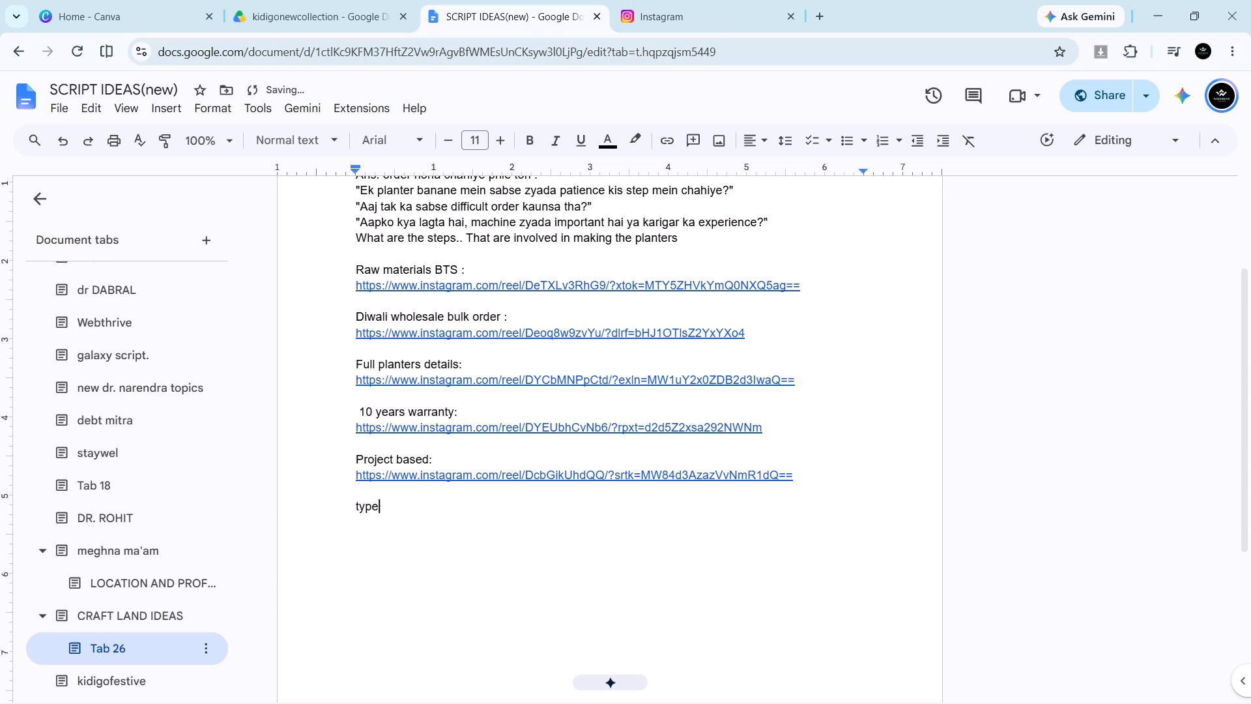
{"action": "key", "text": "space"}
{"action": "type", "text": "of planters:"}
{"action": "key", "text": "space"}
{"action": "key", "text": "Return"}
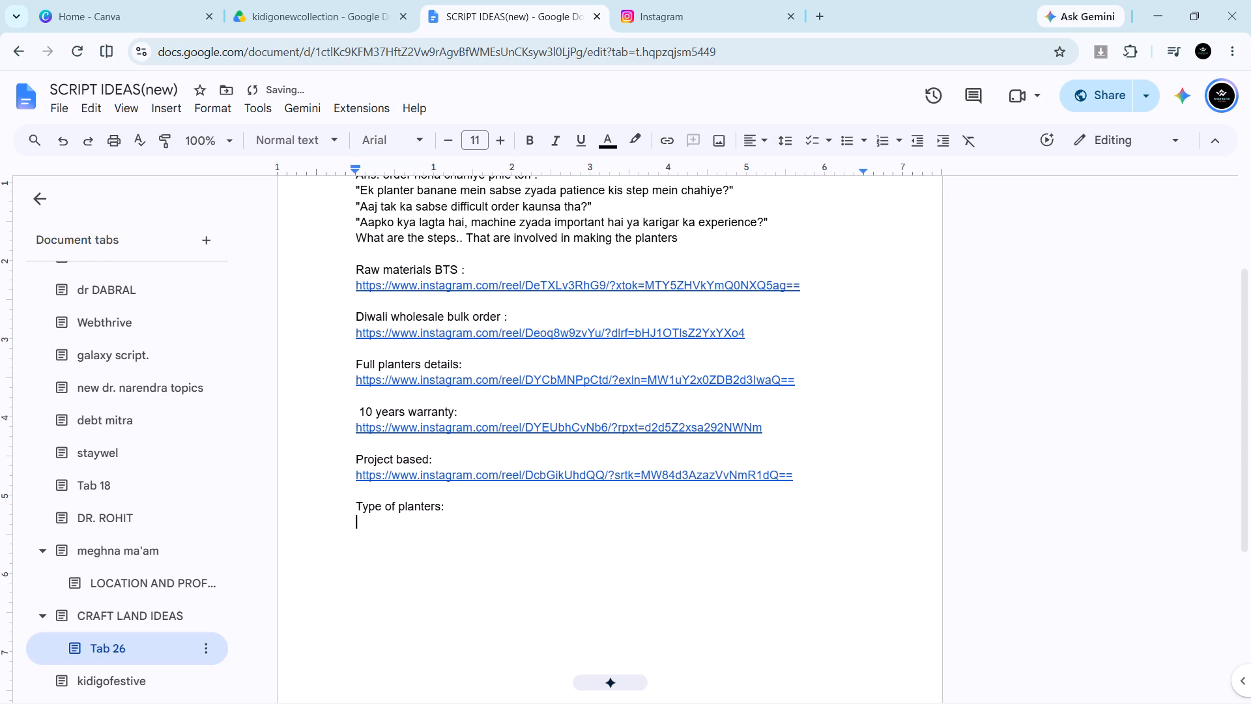
{"action": "left_click", "coordinate": [377, 549]}
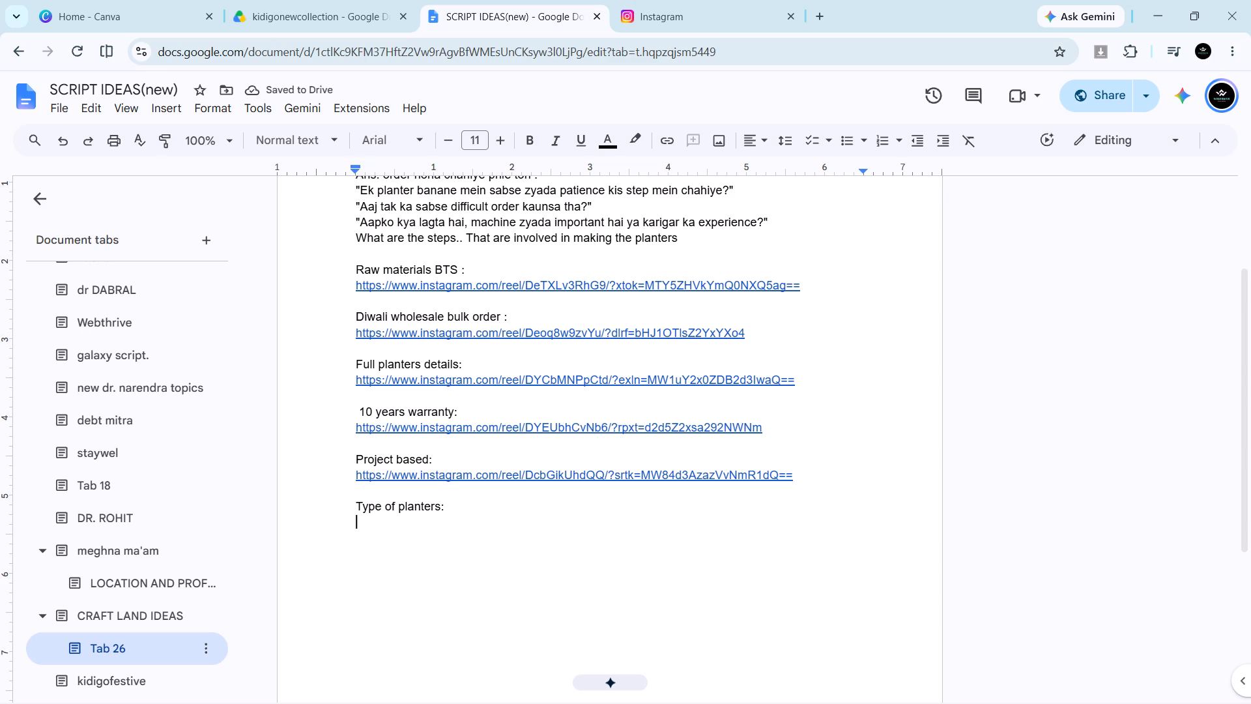
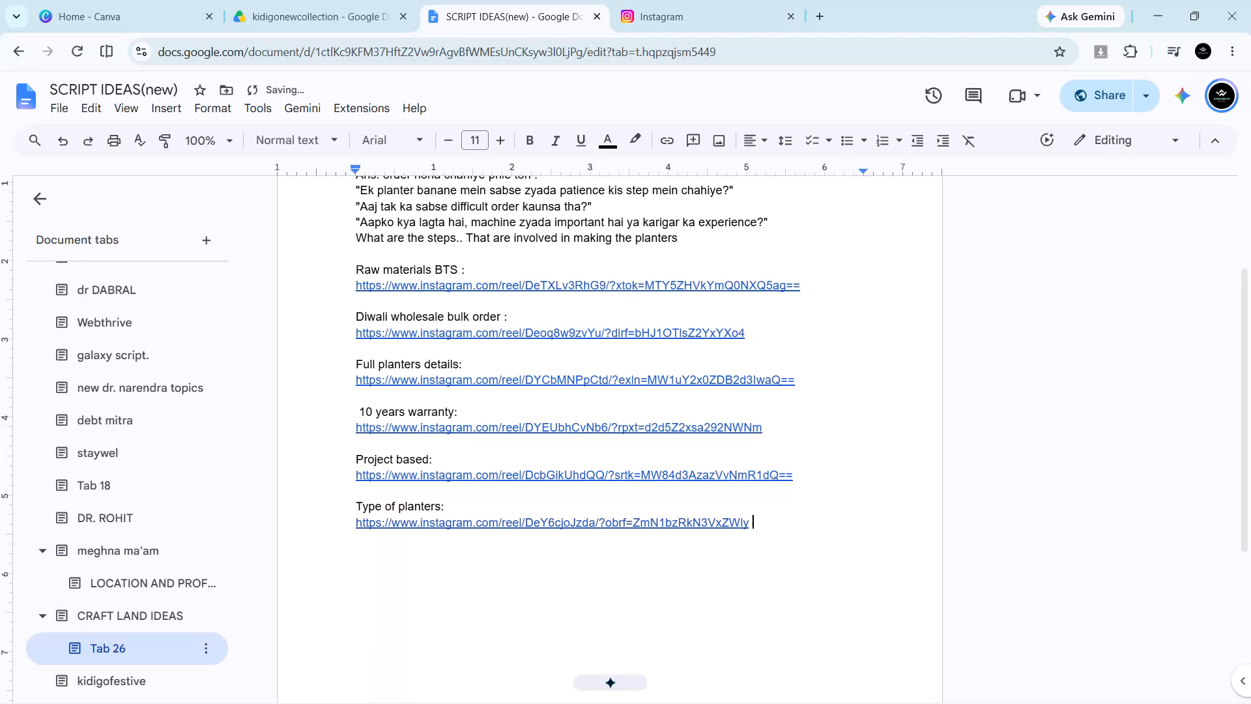
Start a new line below the Type of planters link and copy the Bulk order reference link from the CRAFT LAND IDEAS table.
{"action": "key", "text": "Return"}
{"action": "key", "text": "Return"}
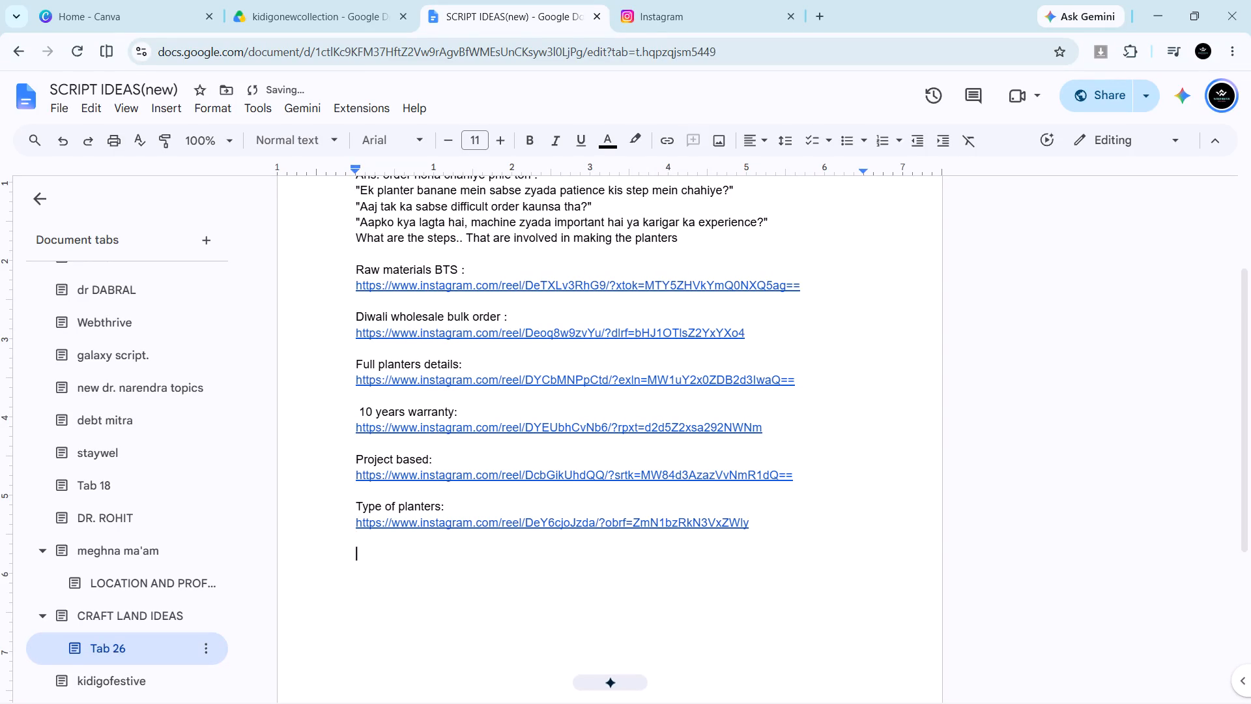
{"action": "scroll", "coordinate": [435, 603], "scroll_direction": "up", "scroll_amount": 4}
{"action": "scroll", "coordinate": [435, 603], "scroll_direction": "down", "scroll_amount": 2}
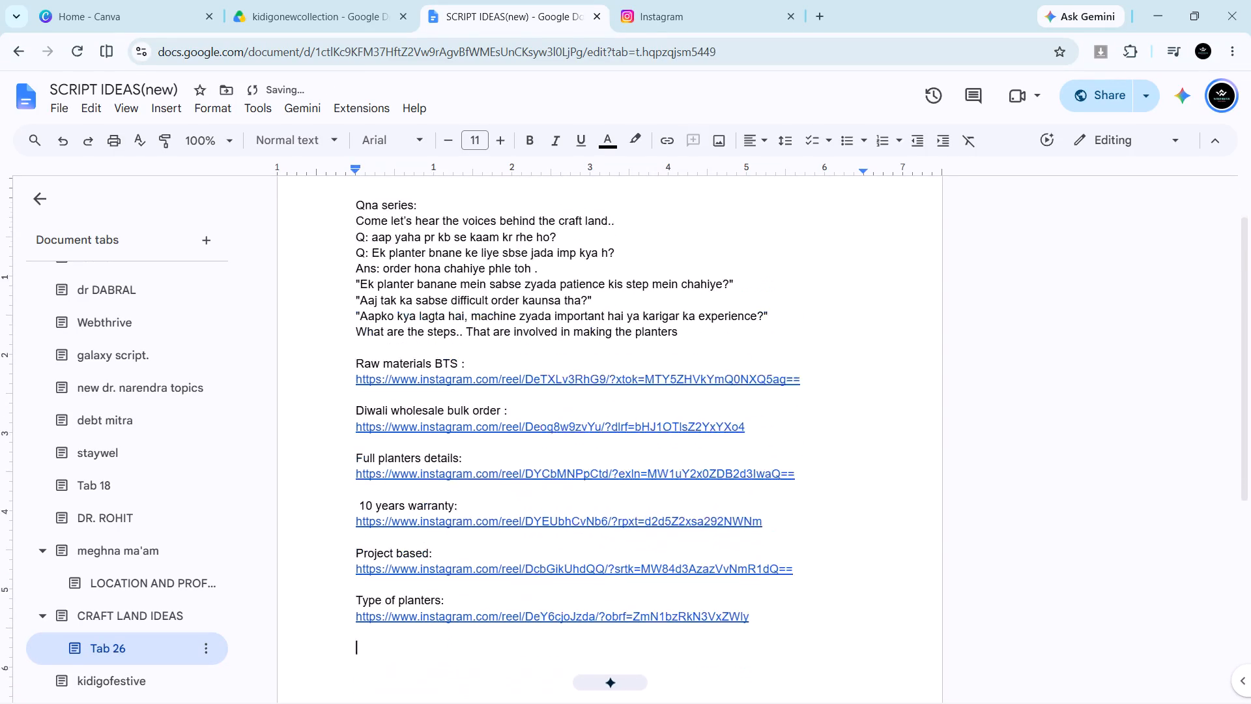
{"action": "left_click", "coordinate": [371, 597]}
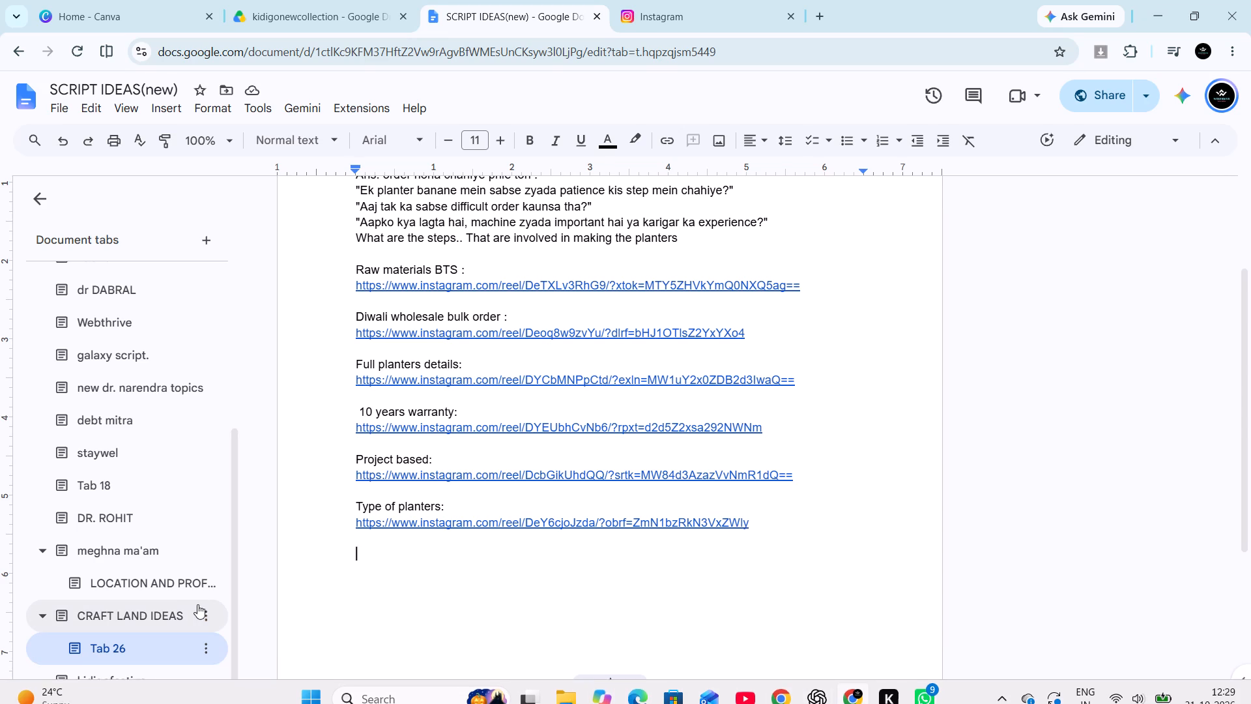
{"action": "left_click", "coordinate": [181, 606]}
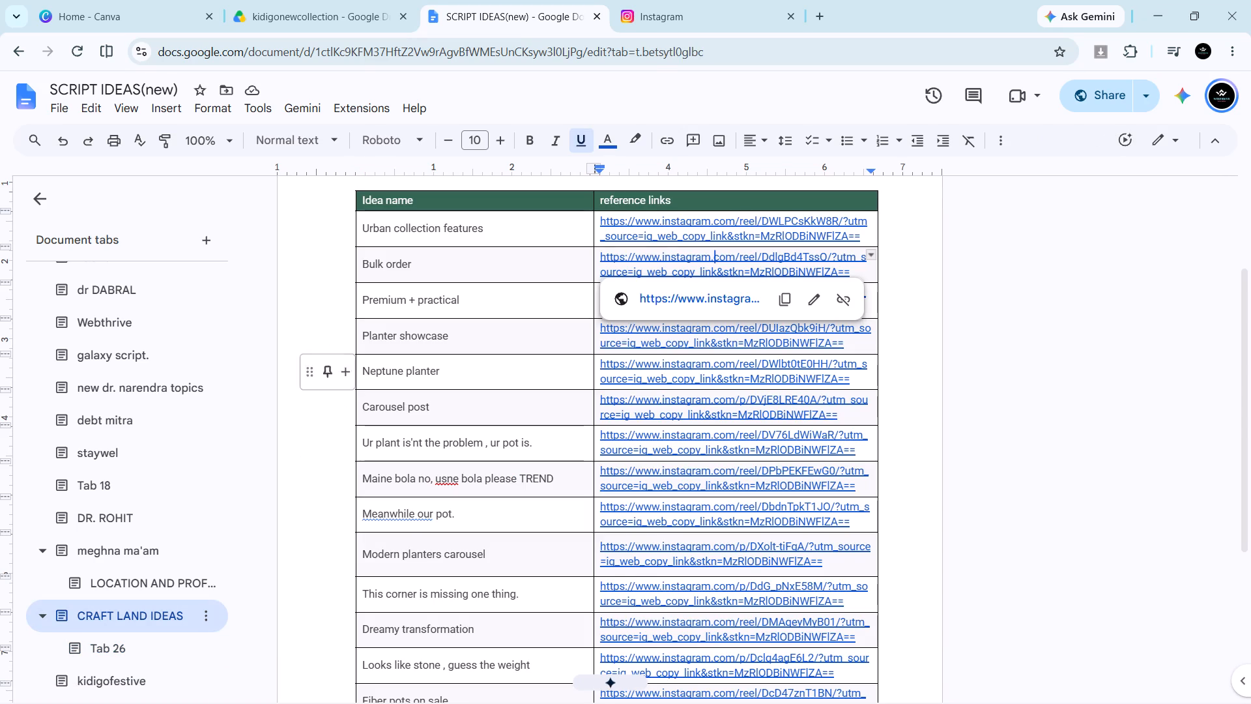
{"action": "left_click", "coordinate": [782, 302]}
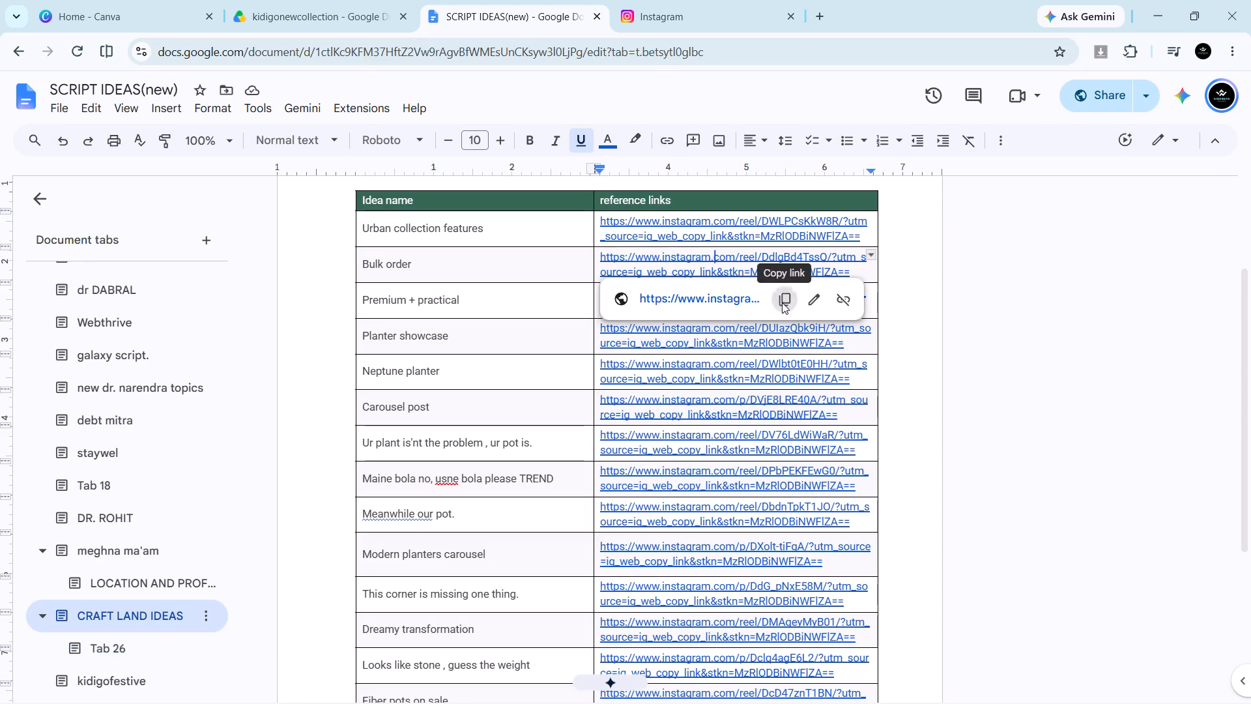
Add the heading "Bulk order:" at the end of Tab 26, followed by a new line.
{"action": "left_click", "coordinate": [157, 641]}
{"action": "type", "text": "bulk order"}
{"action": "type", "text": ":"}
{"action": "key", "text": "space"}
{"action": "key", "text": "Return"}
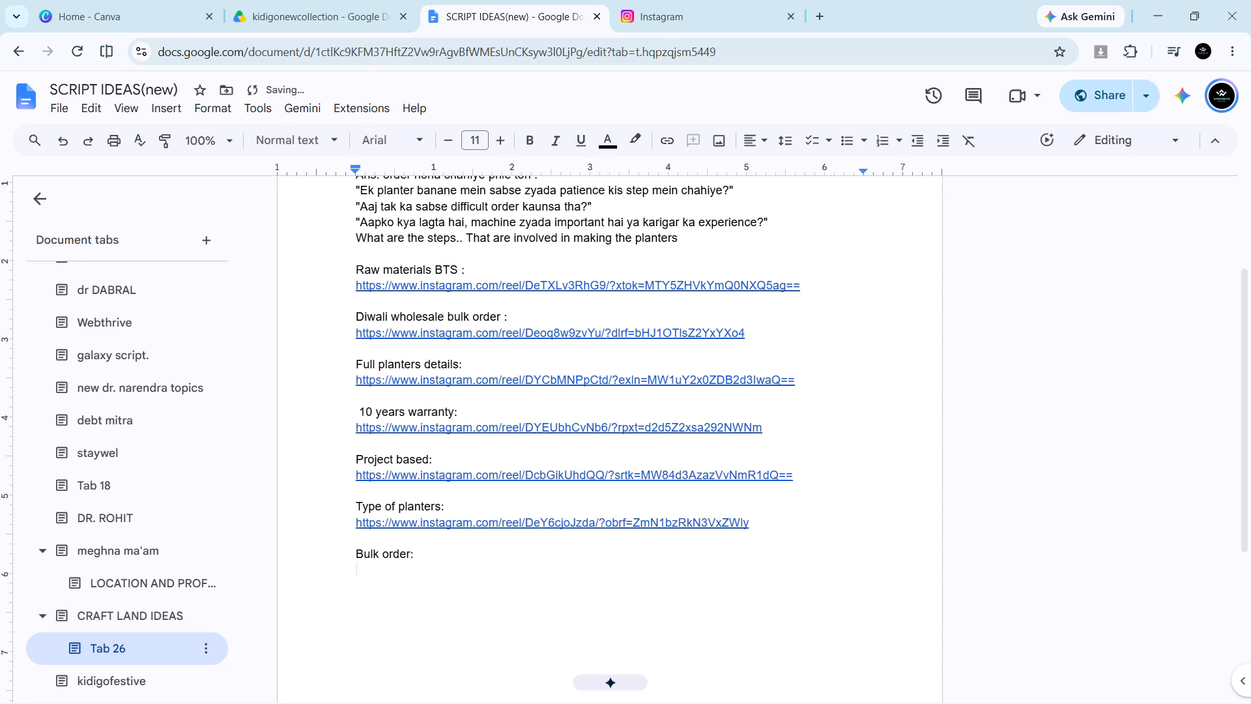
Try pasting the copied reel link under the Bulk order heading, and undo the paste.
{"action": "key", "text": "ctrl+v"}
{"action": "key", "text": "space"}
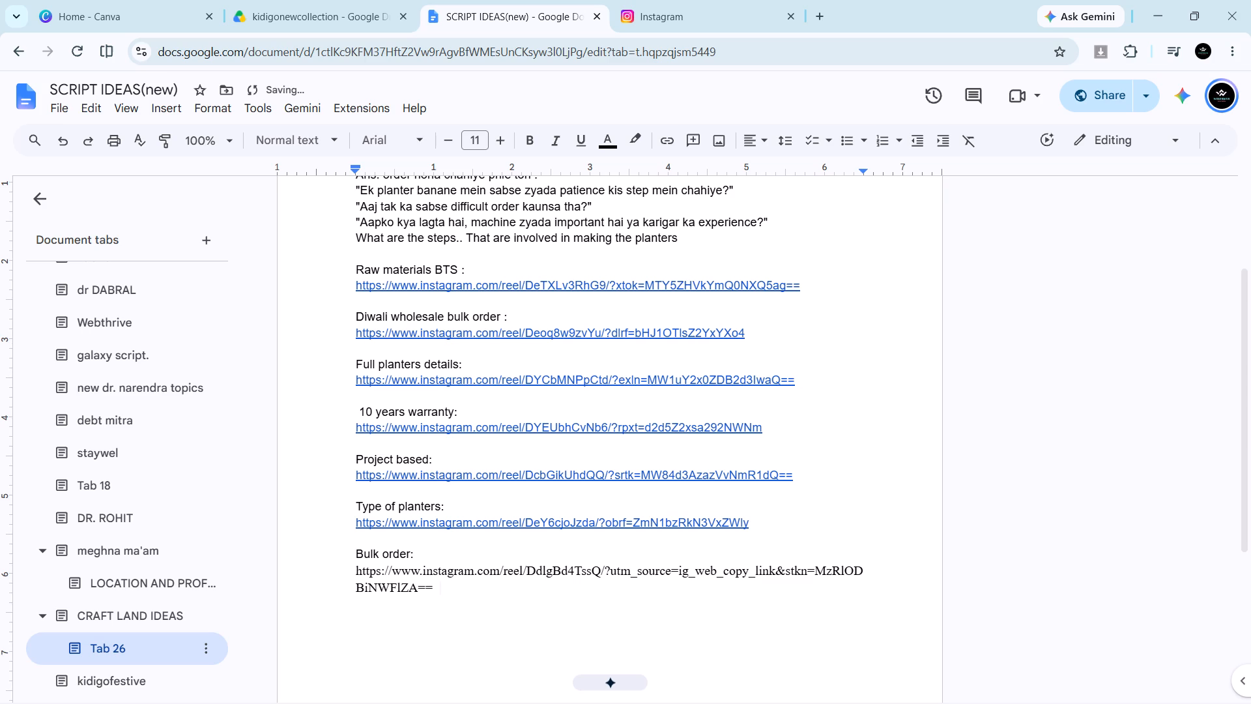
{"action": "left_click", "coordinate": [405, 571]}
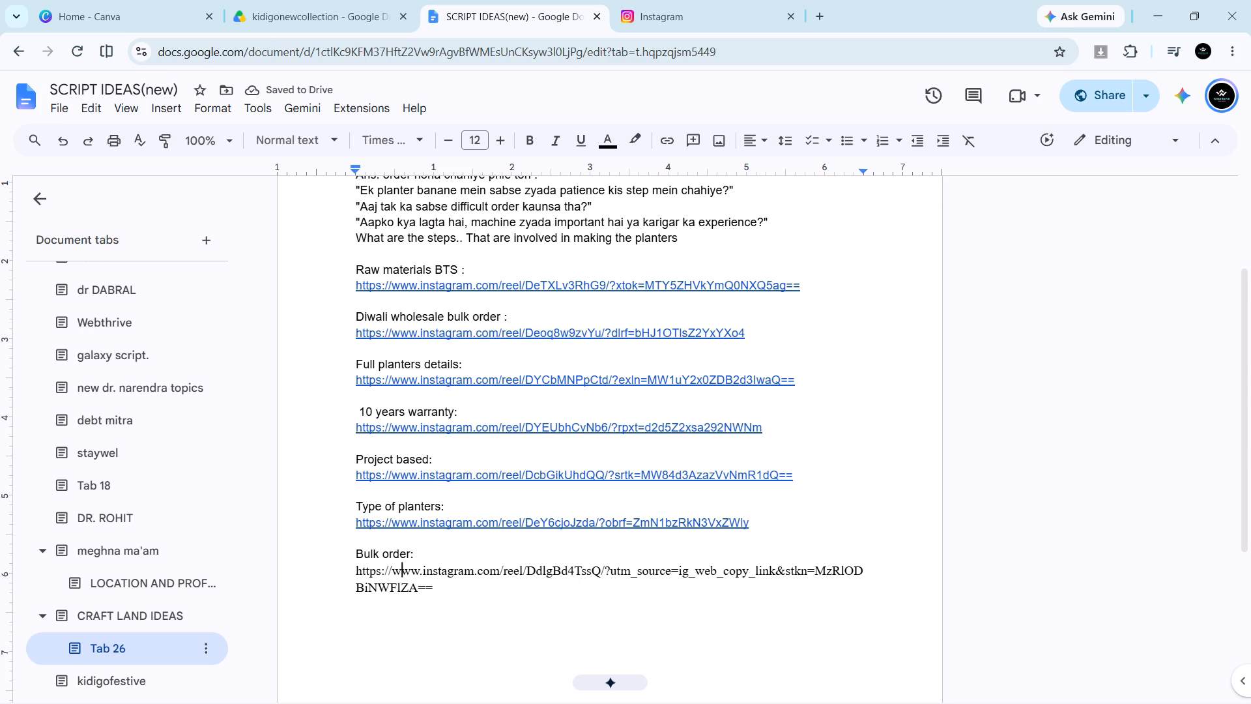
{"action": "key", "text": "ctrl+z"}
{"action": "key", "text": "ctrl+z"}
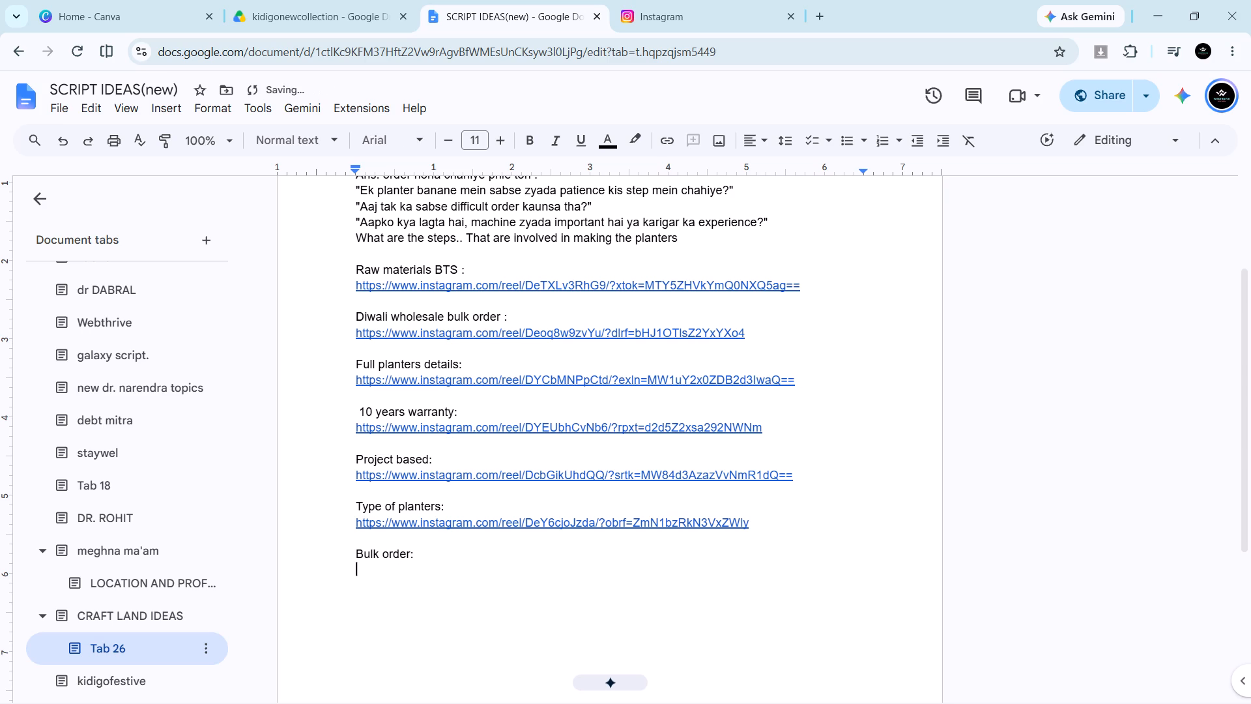
Paste the copied Instagram reel link under the Bulk order heading and turn it into an active hyperlink.
{"action": "key", "text": "ctrl+v"}
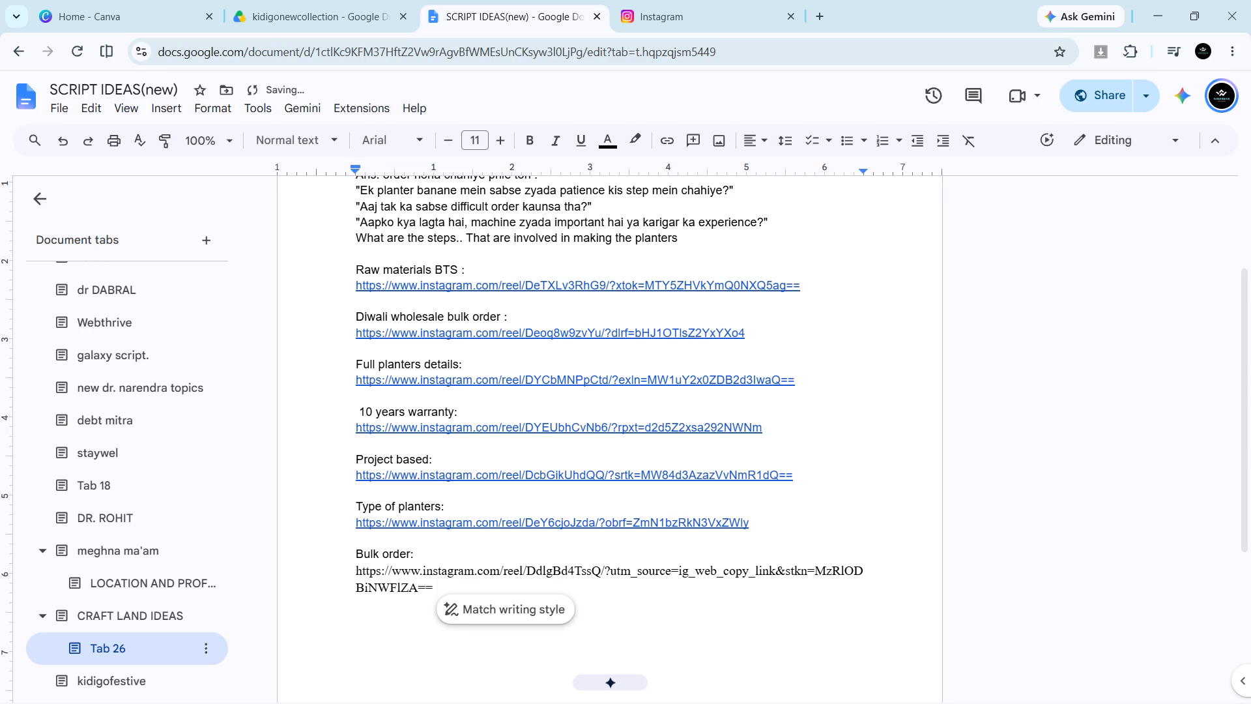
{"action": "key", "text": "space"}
{"action": "left_click", "coordinate": [435, 583]}
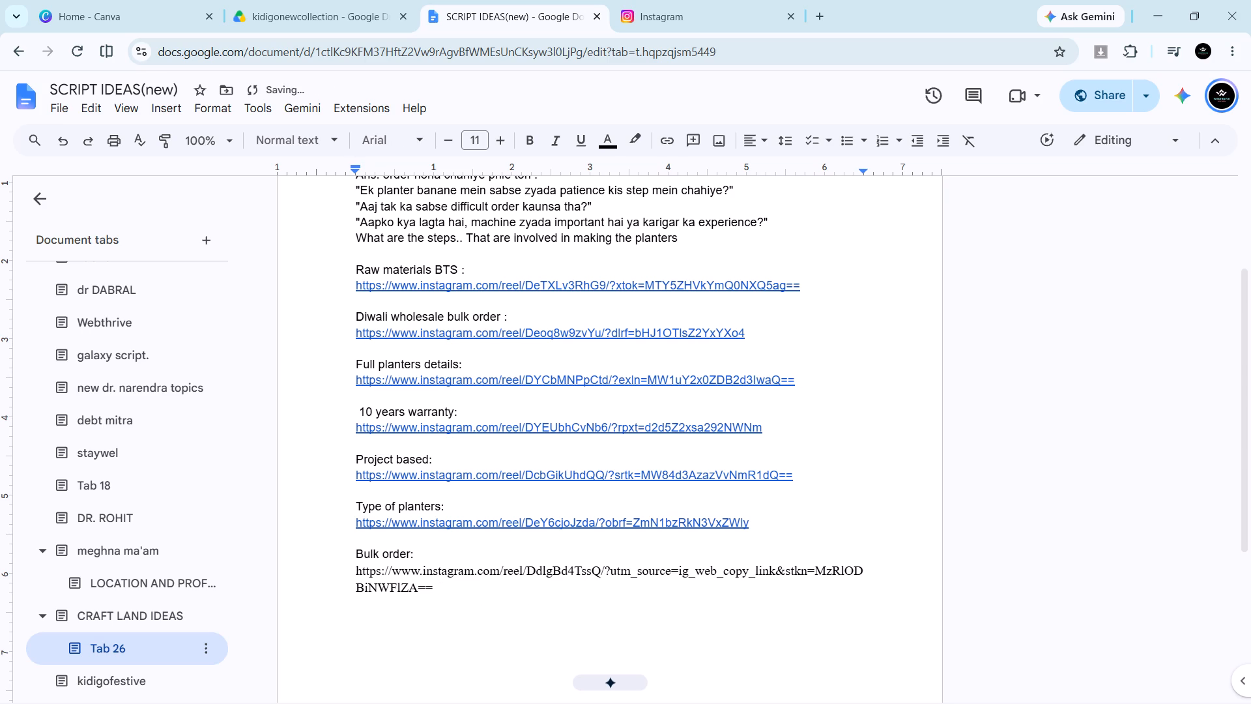
{"action": "key", "text": "BackSpace"}
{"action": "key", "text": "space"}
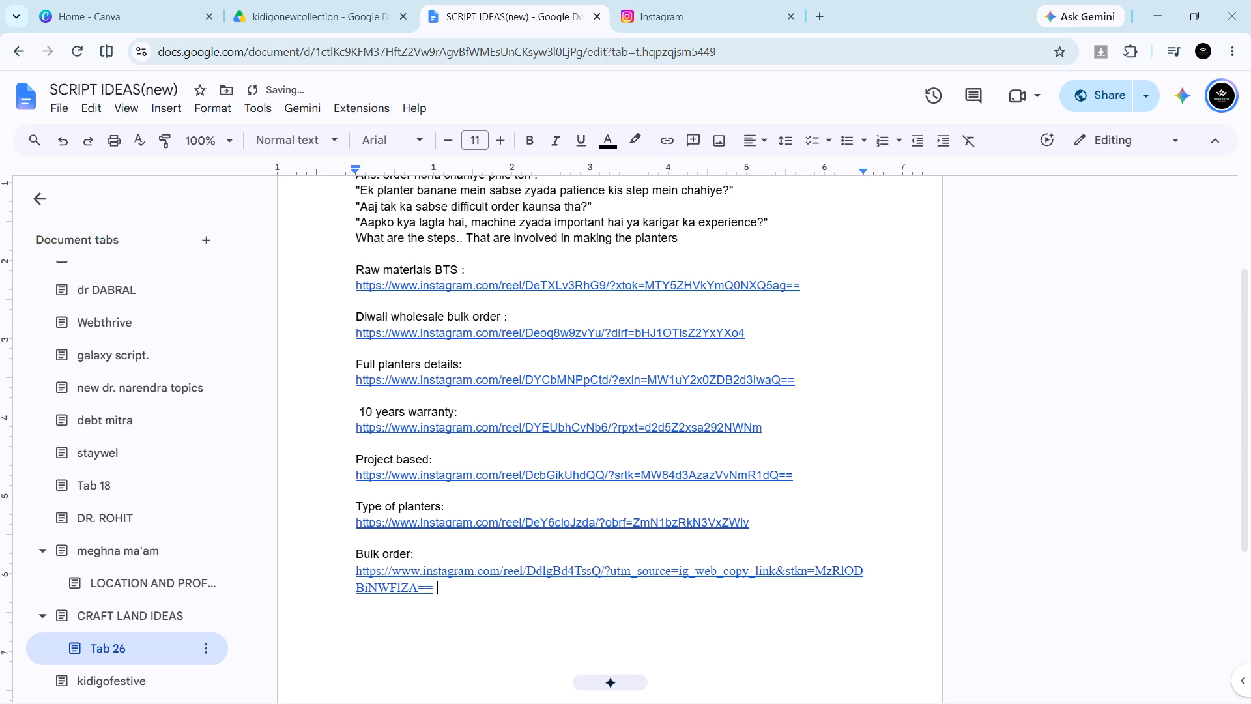
Adjust the font size of the pasted Bulk order link and deselect it.
{"action": "left_click_drag", "start_coordinate": [442, 602], "coordinate": [356, 566]}
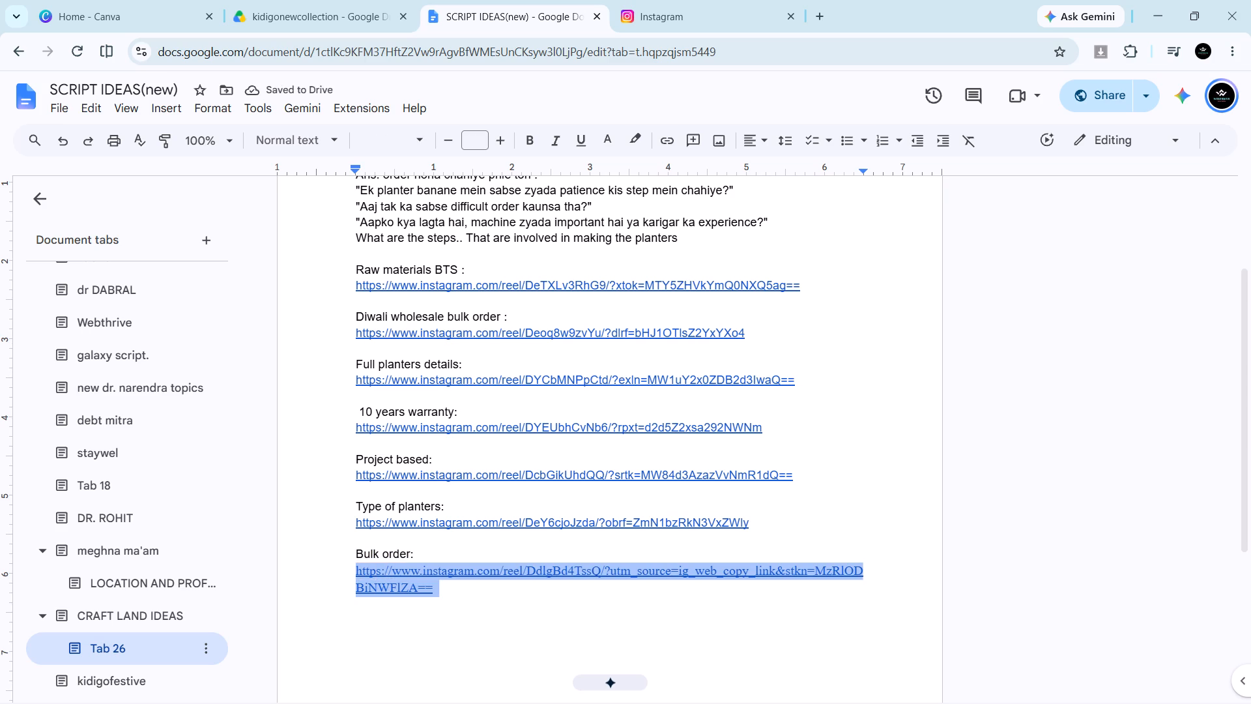
{"action": "left_click", "coordinate": [440, 139]}
{"action": "double_click", "coordinate": [506, 629]}
{"action": "left_click", "coordinate": [510, 627]}
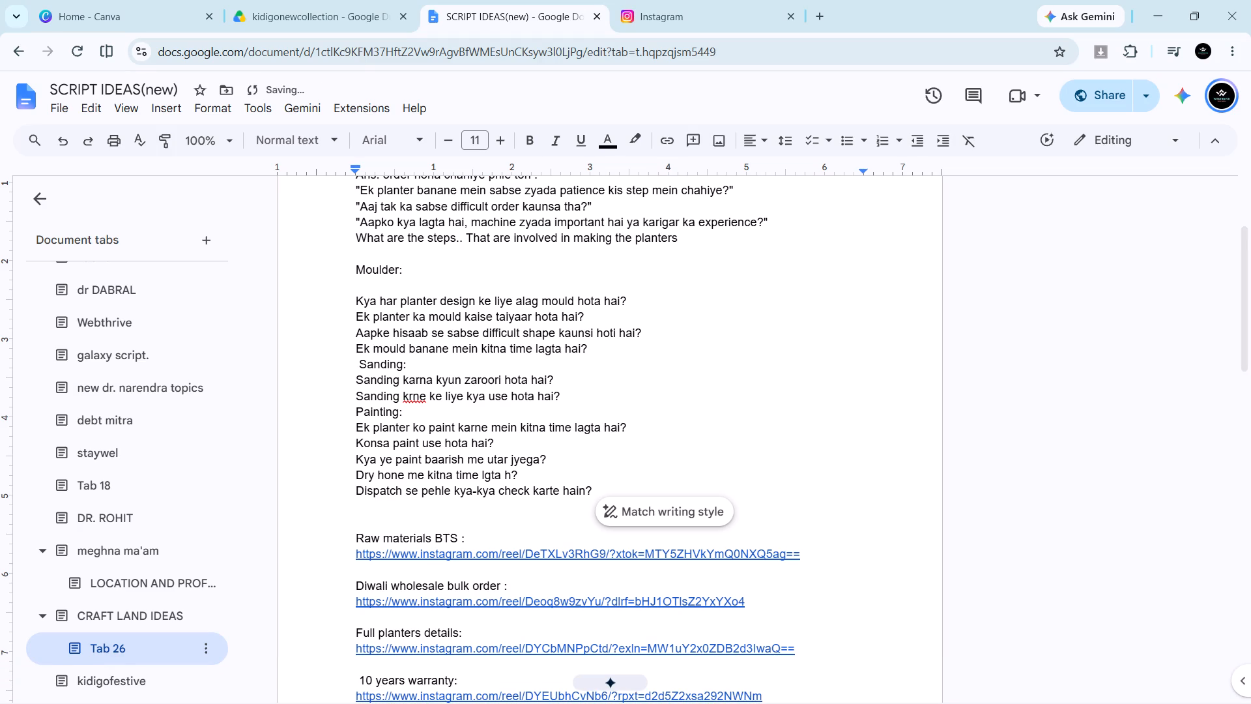
Delete the "Painting:" heading, leaving a blank line between the sanding and painting questions.
{"action": "left_click", "coordinate": [422, 415]}
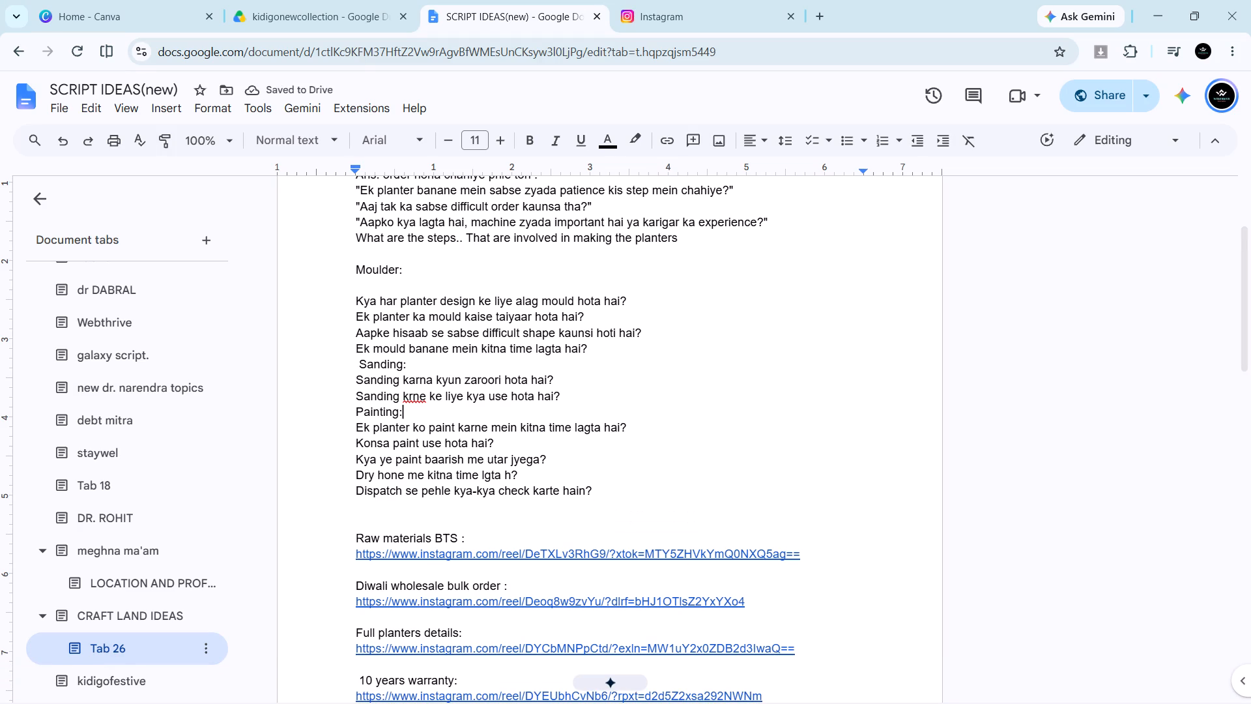
{"action": "key", "text": "BackSpace"}
{"action": "key", "text": "BackSpace"}
{"action": "key", "text": "BackSpace"}
{"action": "key", "text": "BackSpace"}
{"action": "key", "text": "BackSpace"}
{"action": "key", "text": "BackSpace"}
{"action": "key", "text": "BackSpace"}
{"action": "key", "text": "BackSpace"}
{"action": "key", "text": "BackSpace"}
{"action": "key", "text": "BackSpace"}
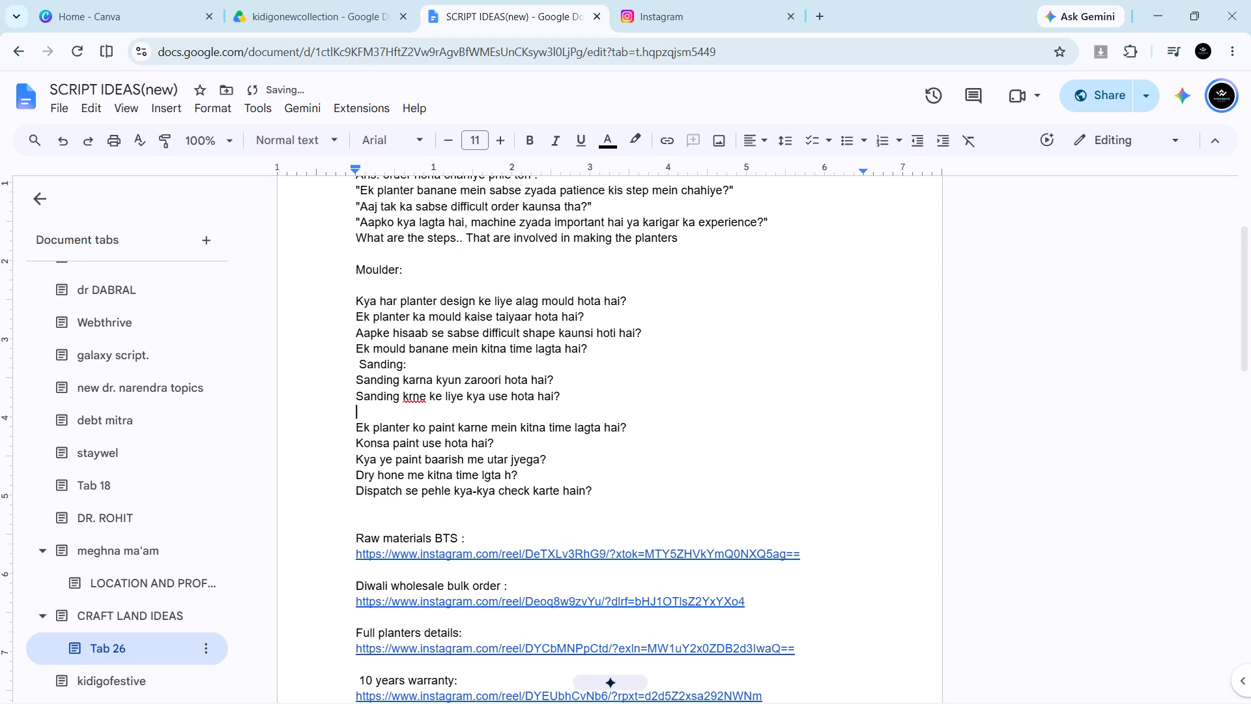
{"action": "key", "text": "Return"}
Insert a blank line between "Dry hone me kitna time lgta h?" and the dispatch question.
{"action": "left_click", "coordinate": [527, 470]}
{"action": "key", "text": "Return"}
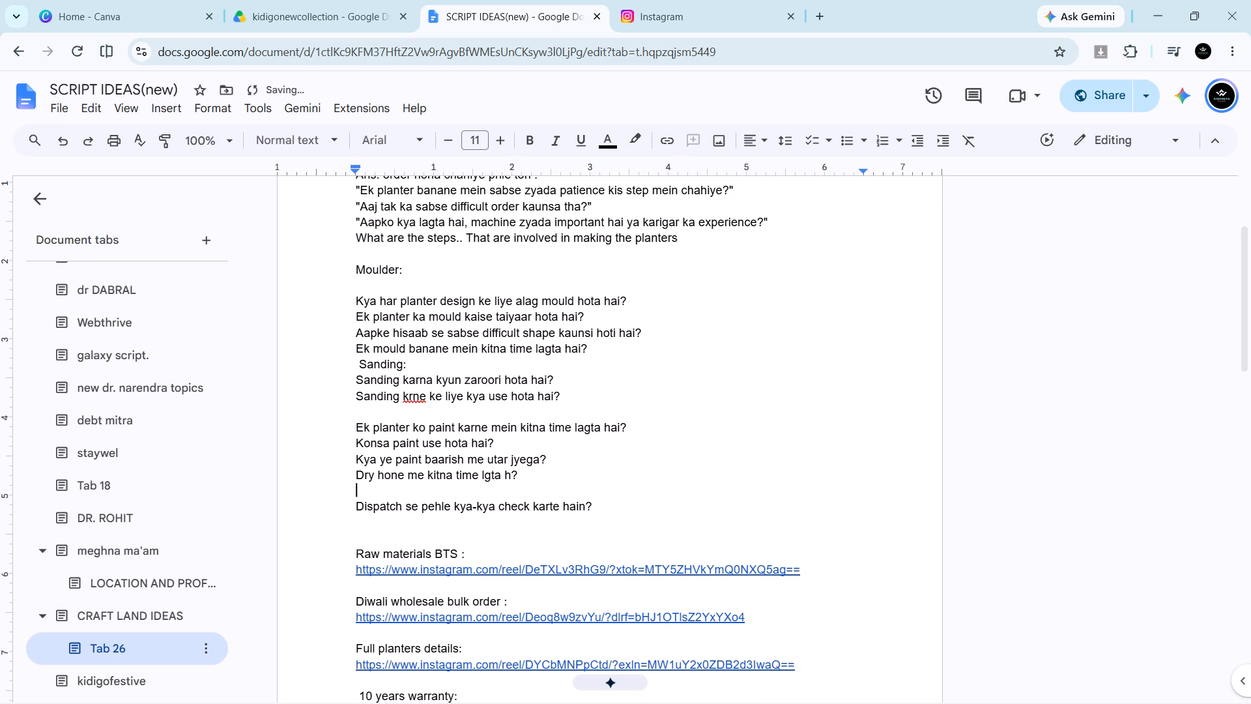
Delete the "Sanding:" heading, leaving a blank line between the mould and sanding questions.
{"action": "left_click", "coordinate": [433, 366]}
{"action": "key", "text": "BackSpace"}
{"action": "key", "text": "BackSpace"}
{"action": "key", "text": "BackSpace"}
{"action": "key", "text": "BackSpace"}
{"action": "key", "text": "BackSpace"}
{"action": "key", "text": "BackSpace"}
{"action": "key", "text": "BackSpace"}
{"action": "key", "text": "BackSpace"}
{"action": "key", "text": "BackSpace"}
Delete the "Moulder:" heading above the mould questions along with one of the empty lines around it.
{"action": "left_click", "coordinate": [435, 269]}
{"action": "key", "text": "BackSpace"}
{"action": "key", "text": "BackSpace"}
{"action": "key", "text": "BackSpace"}
{"action": "key", "text": "BackSpace"}
{"action": "key", "text": "BackSpace"}
{"action": "key", "text": "BackSpace"}
{"action": "key", "text": "BackSpace"}
{"action": "key", "text": "BackSpace"}
{"action": "key", "text": "BackSpace"}
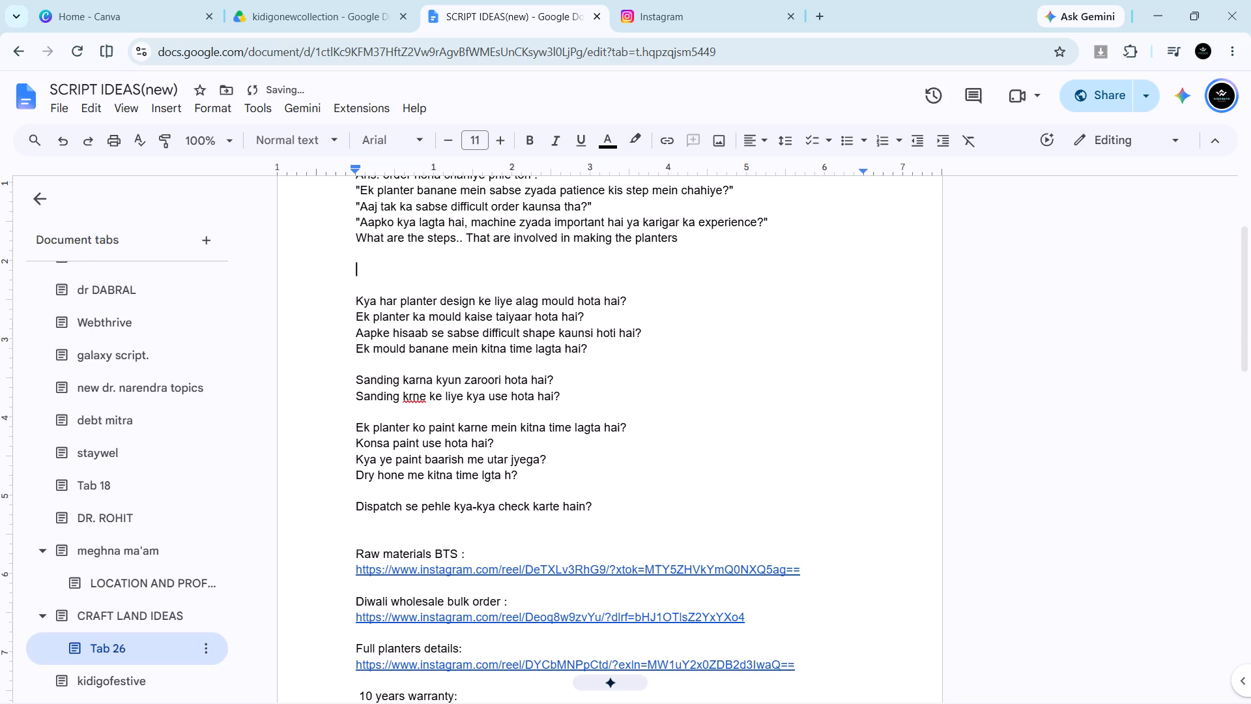
{"action": "key", "text": "BackSpace"}
{"action": "left_click", "coordinate": [697, 396]}
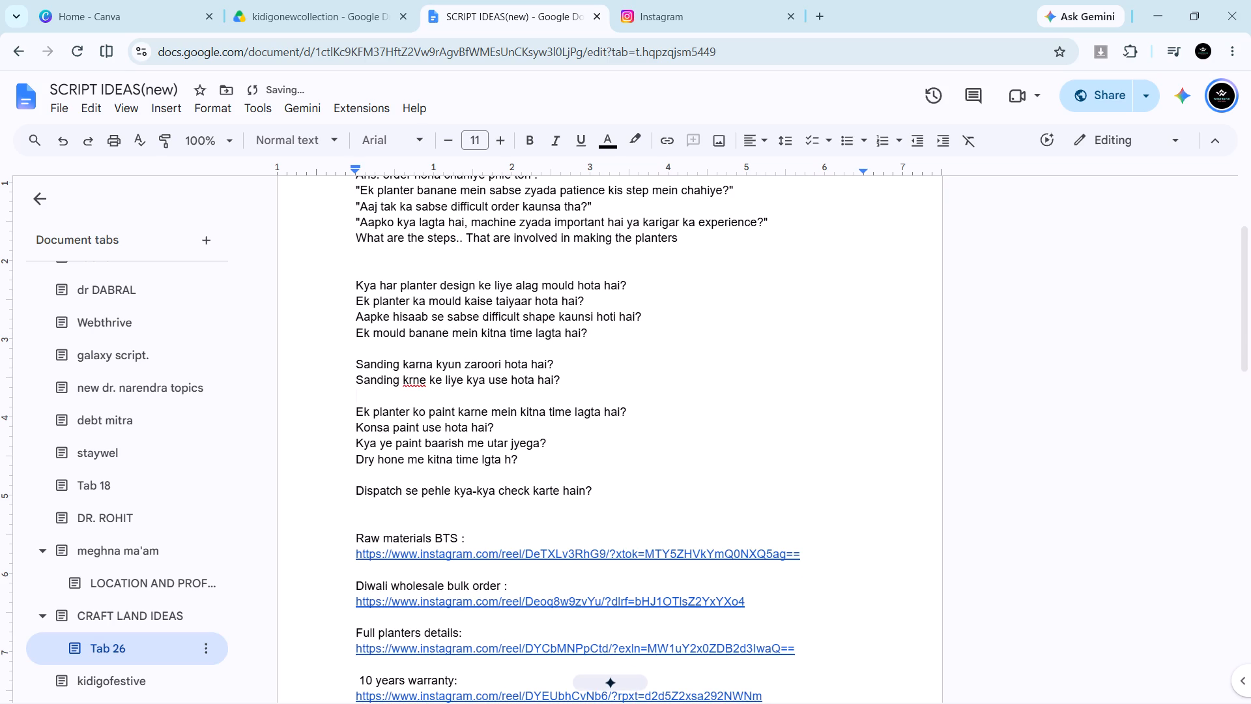
Delete the whole question line "Q: aap yaha pr kb se kaam kr rhe ho?" from the start of the Qna series.
{"action": "scroll", "coordinate": [697, 396], "scroll_direction": "up", "scroll_amount": 2}
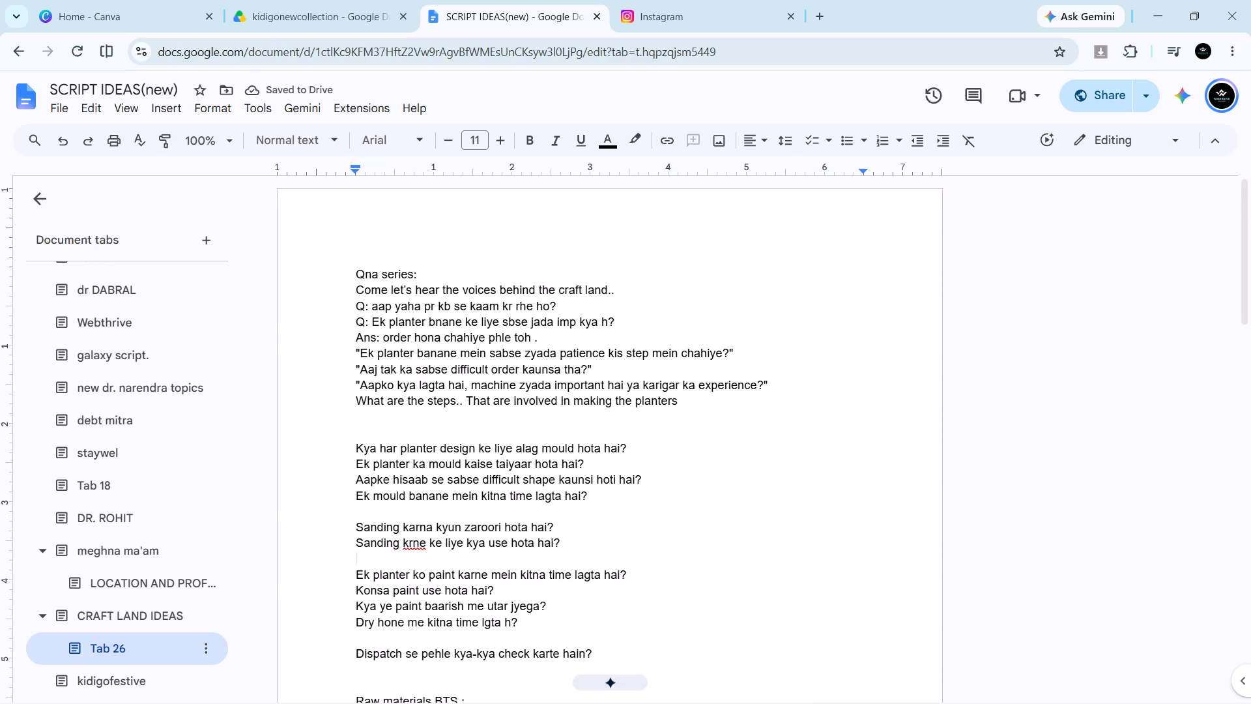
{"action": "left_click_drag", "start_coordinate": [578, 308], "coordinate": [567, 306]}
{"action": "left_click", "coordinate": [567, 306]}
{"action": "key", "text": "BackSpace"}
{"action": "key", "text": "BackSpace"}
{"action": "key", "text": "BackSpace"}
{"action": "key", "text": "BackSpace"}
{"action": "key", "text": "BackSpace"}
{"action": "key", "text": "BackSpace"}
{"action": "key", "text": "BackSpace"}
{"action": "key", "text": "BackSpace"}
{"action": "key", "text": "BackSpace"}
{"action": "key", "text": "BackSpace"}
{"action": "key", "text": "BackSpace"}
{"action": "key", "text": "BackSpace"}
{"action": "key", "text": "BackSpace"}
{"action": "key", "text": "BackSpace"}
{"action": "key", "text": "BackSpace"}
{"action": "key", "text": "BackSpace"}
{"action": "key", "text": "BackSpace"}
{"action": "key", "text": "BackSpace"}
{"action": "key", "text": "BackSpace"}
{"action": "key", "text": "BackSpace"}
{"action": "key", "text": "BackSpace"}
{"action": "key", "text": "BackSpace"}
{"action": "key", "text": "BackSpace"}
{"action": "key", "text": "BackSpace"}
{"action": "key", "text": "BackSpace"}
{"action": "key", "text": "BackSpace"}
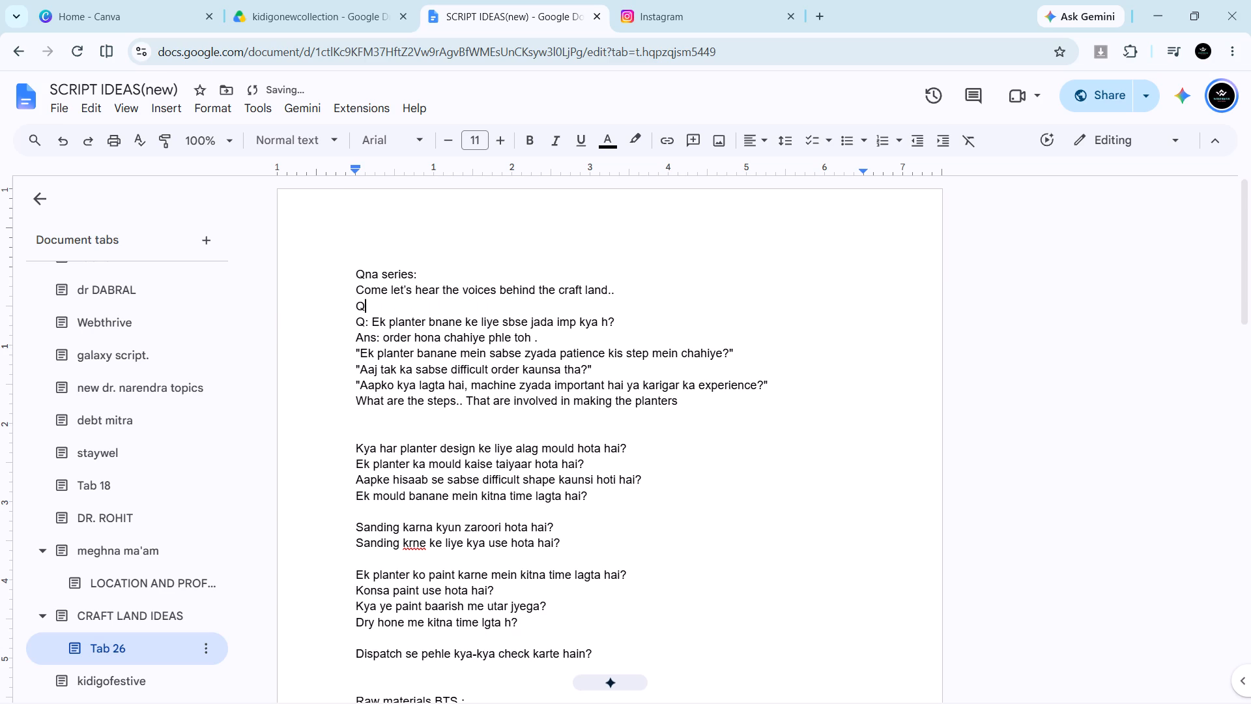
{"action": "key", "text": "BackSpace"}
{"action": "key", "text": "BackSpace"}
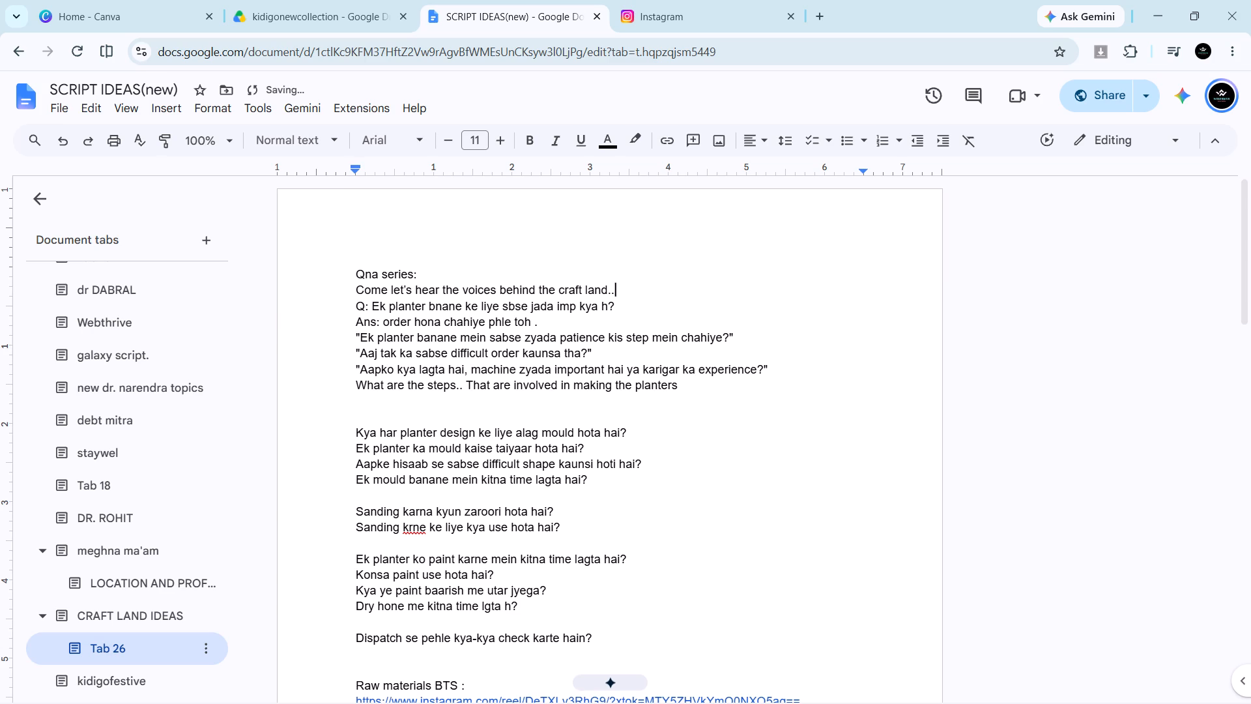
Insert blank lines below "Ans: order hona chahiye phle toh ." and below the intro line "Come let's hear the voices behind the craft land..".
{"action": "left_click", "coordinate": [584, 323]}
{"action": "key", "text": "Return"}
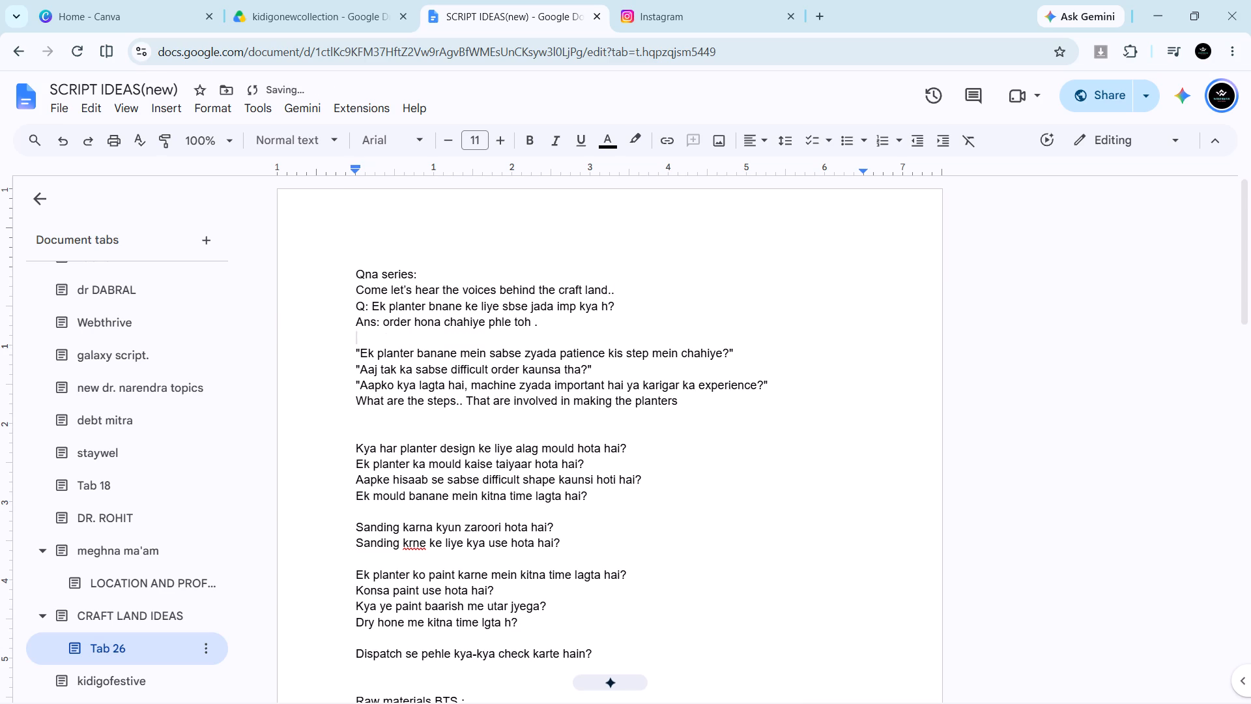
{"action": "left_click", "coordinate": [334, 368]}
{"action": "left_click", "coordinate": [631, 368]}
{"action": "left_click", "coordinate": [379, 340]}
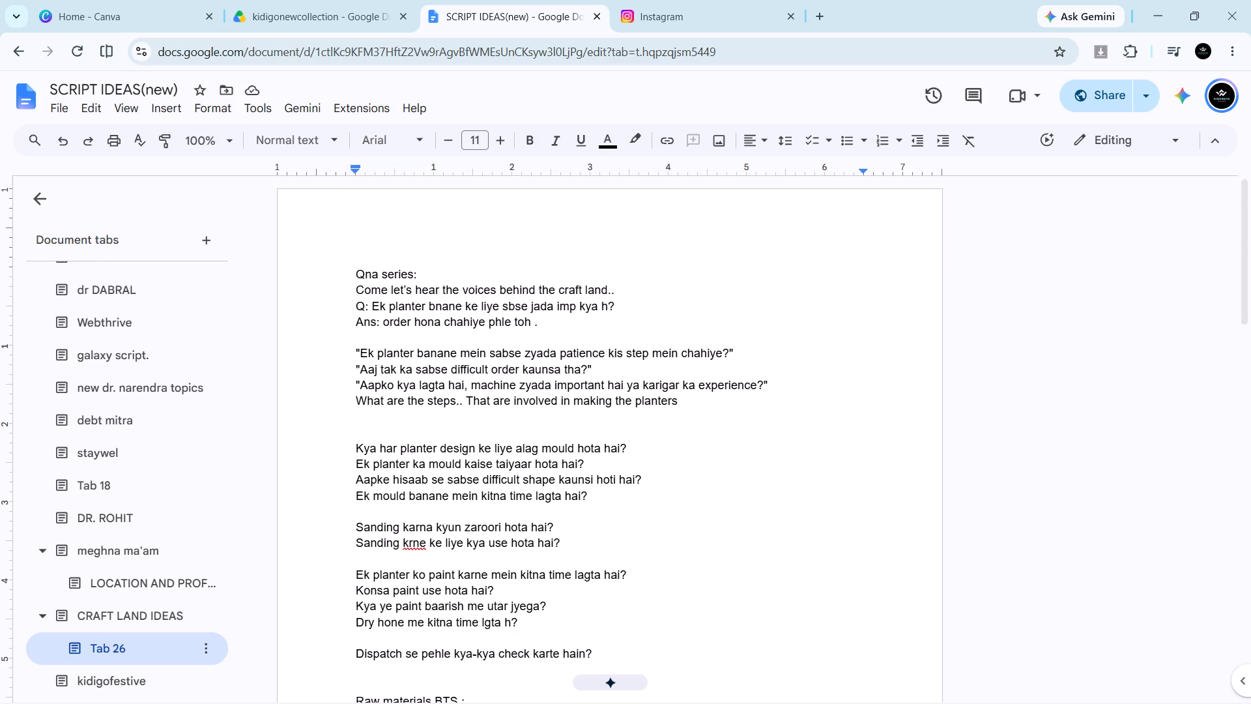
{"action": "left_click", "coordinate": [630, 292]}
{"action": "key", "text": "Return"}
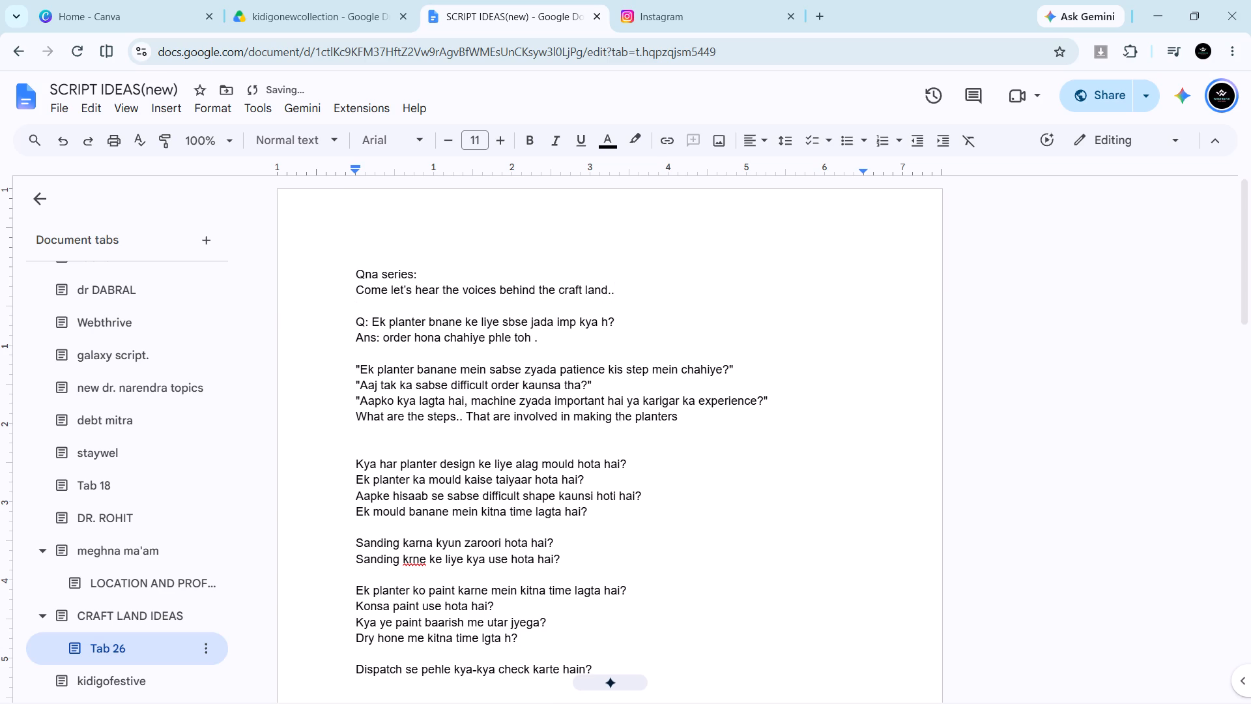
Add the line "With (Anuj sir)" directly below the intro line "Come let's hear the voices behind the craft land..".
{"action": "left_click", "coordinate": [382, 305]}
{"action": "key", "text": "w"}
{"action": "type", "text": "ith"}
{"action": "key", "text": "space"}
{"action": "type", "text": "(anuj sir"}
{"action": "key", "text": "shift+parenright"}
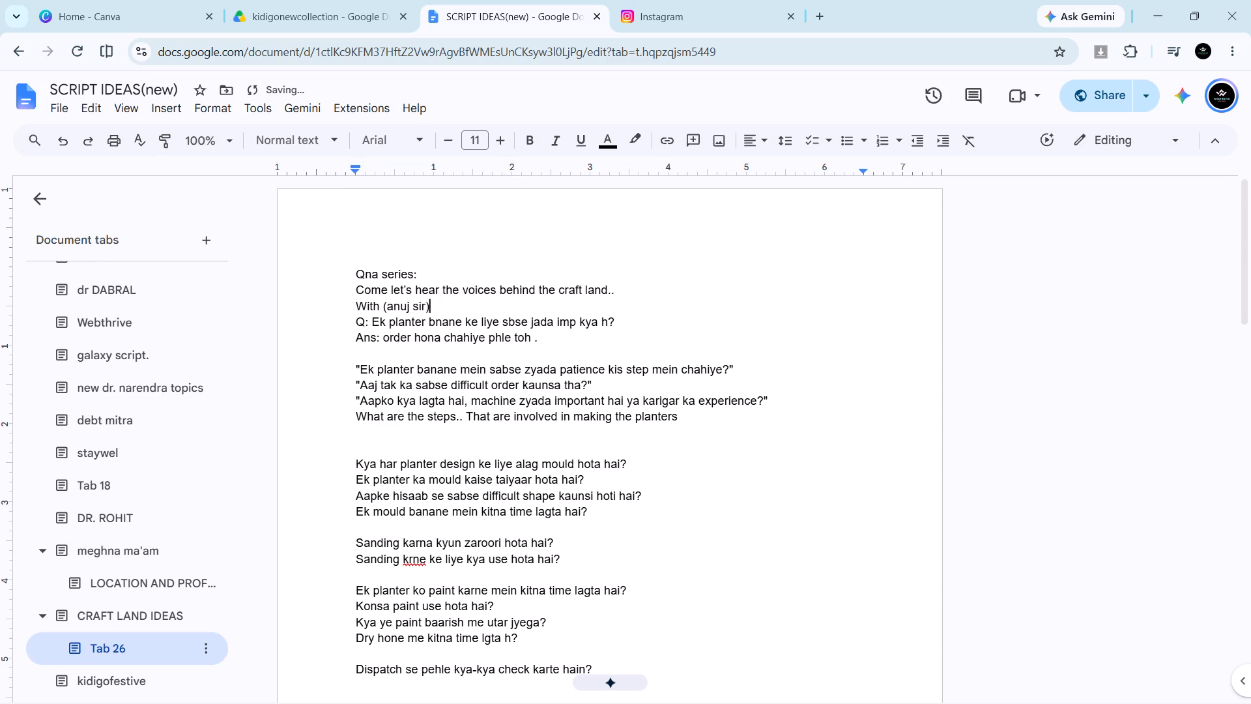
{"action": "left_click", "coordinate": [390, 304]}
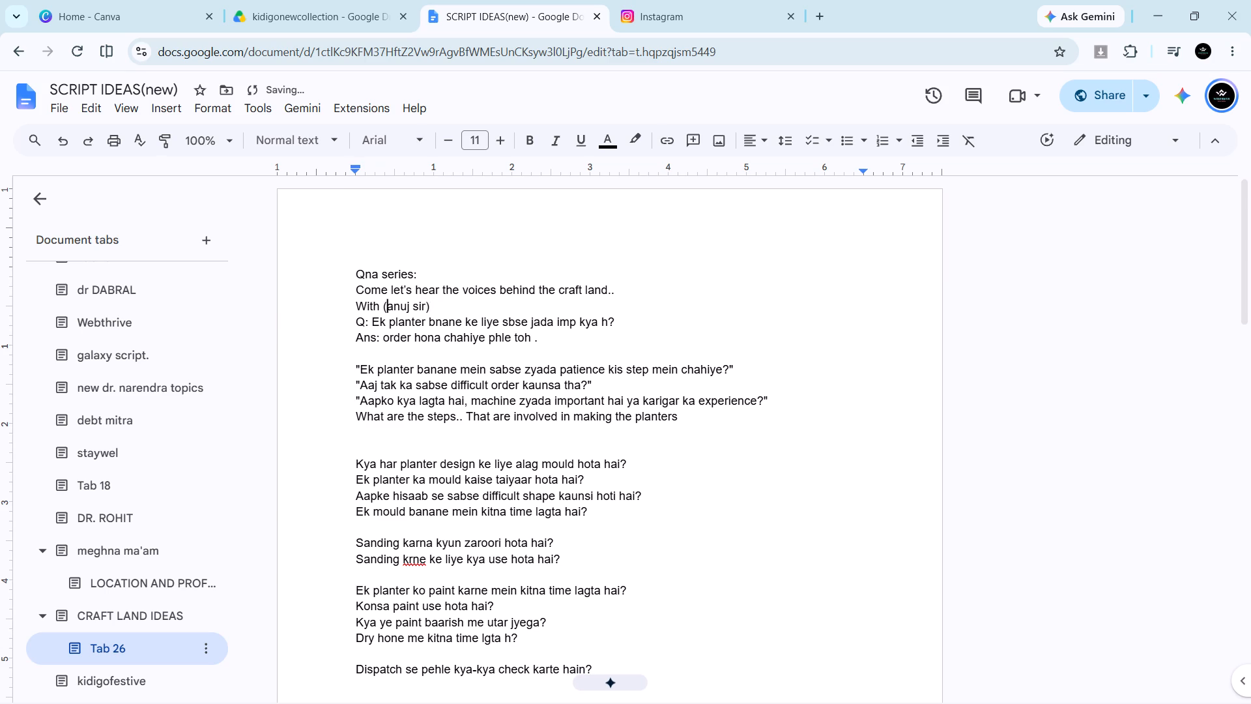
{"action": "left_click", "coordinate": [392, 301]}
{"action": "key", "text": "BackSpace"}
Add the label "(with workers) :" on the empty line directly above the mould questions.
{"action": "left_click", "coordinate": [362, 353]}
{"action": "left_click", "coordinate": [377, 441]}
{"action": "left_click", "coordinate": [364, 452]}
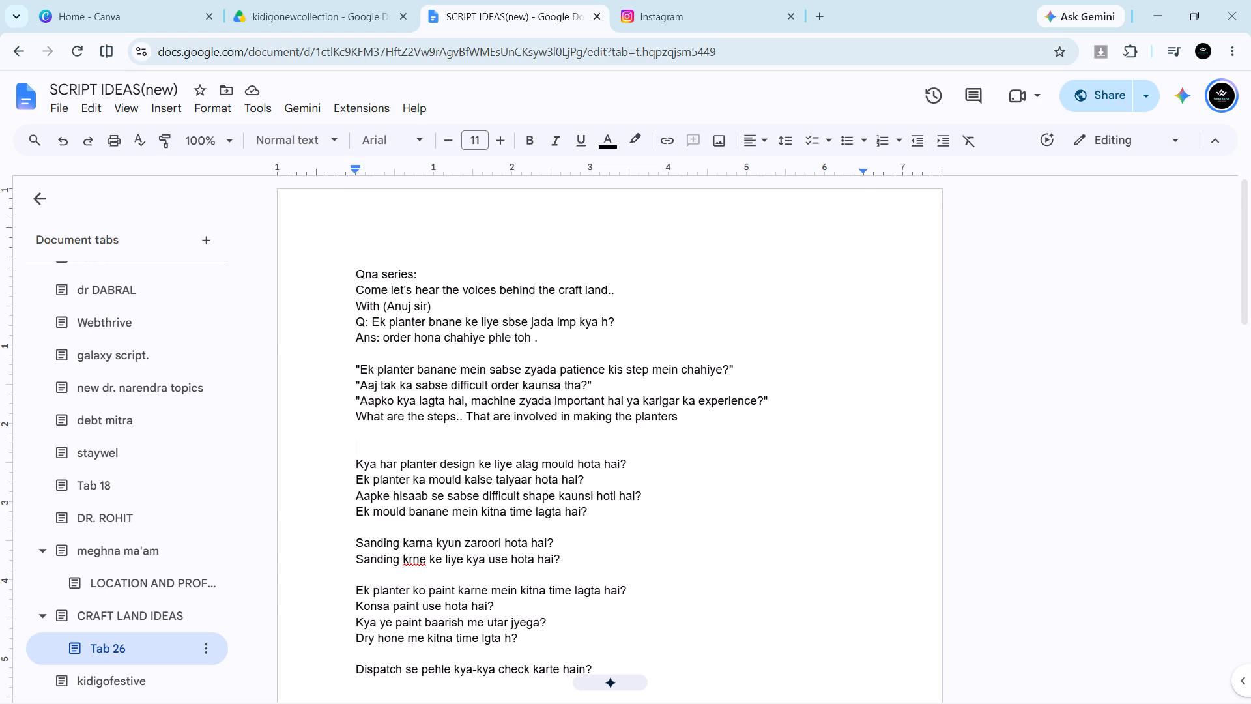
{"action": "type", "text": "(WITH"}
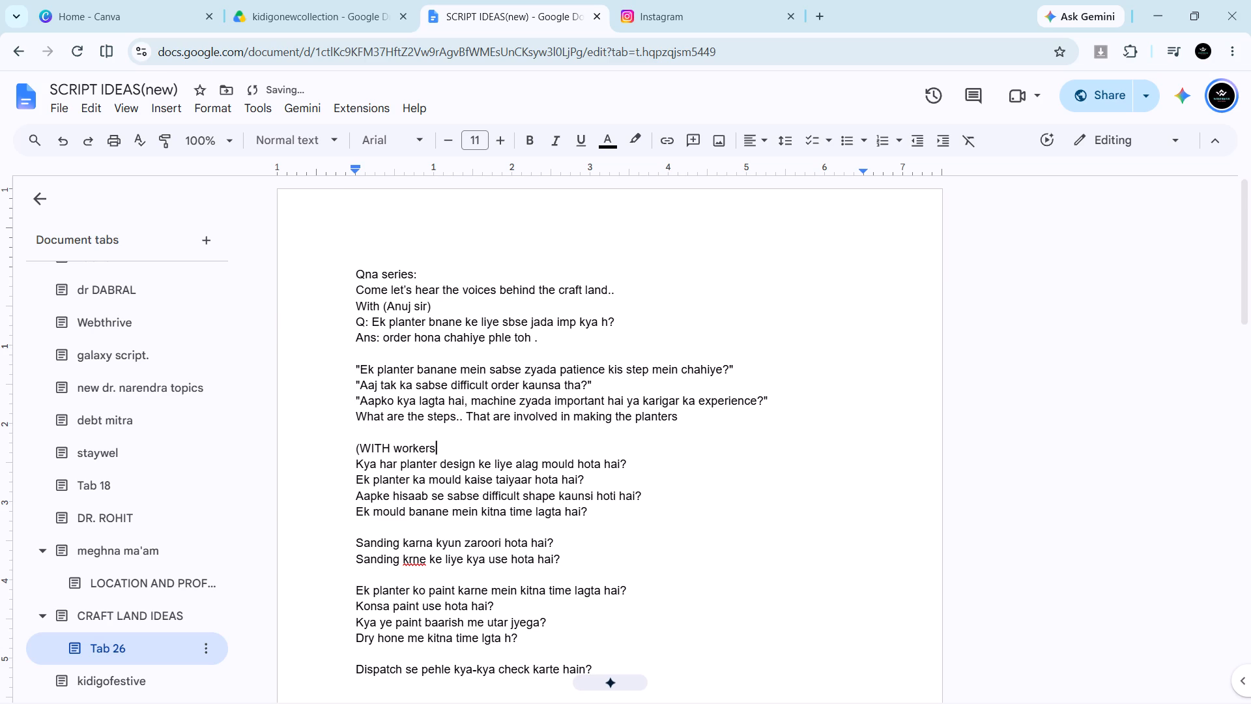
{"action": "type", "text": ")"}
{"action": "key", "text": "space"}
{"action": "left_click", "coordinate": [394, 448]}
{"action": "key", "text": "BackSpace"}
{"action": "key", "text": "BackSpace"}
{"action": "key", "text": "BackSpace"}
{"action": "key", "text": "BackSpace"}
{"action": "key", "text": "BackSpace"}
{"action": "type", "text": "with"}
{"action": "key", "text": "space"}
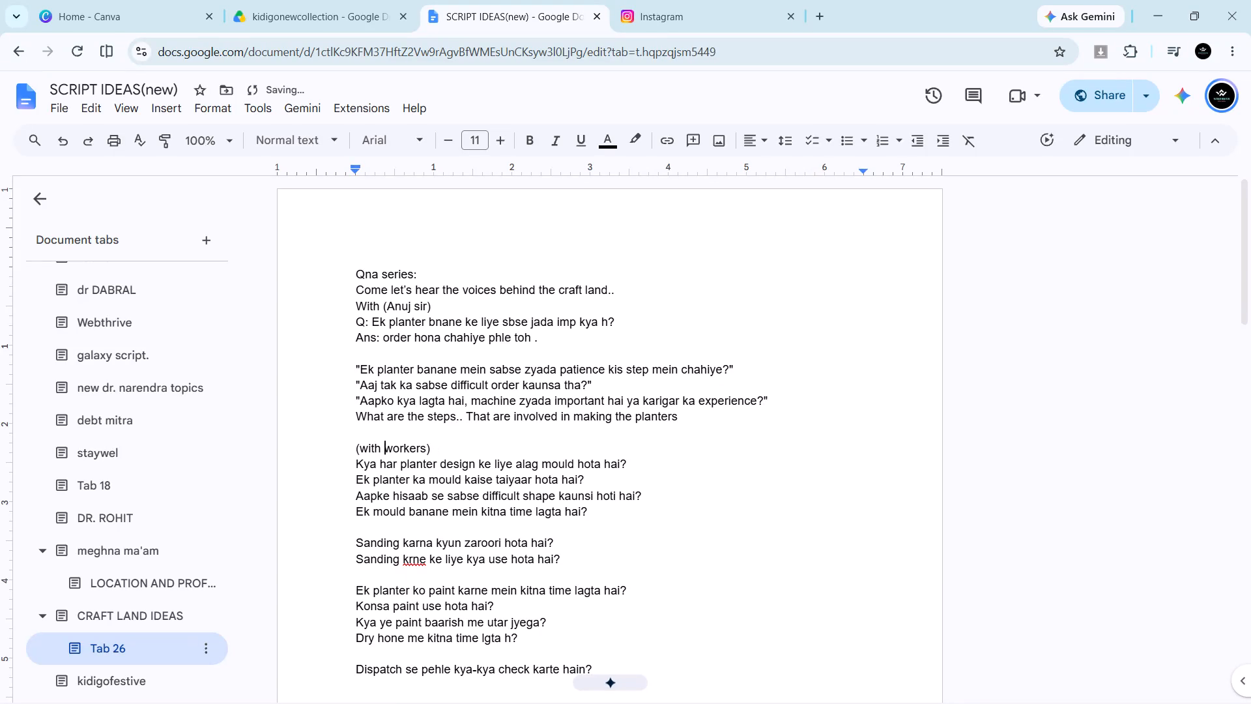
{"action": "left_click", "coordinate": [437, 454]}
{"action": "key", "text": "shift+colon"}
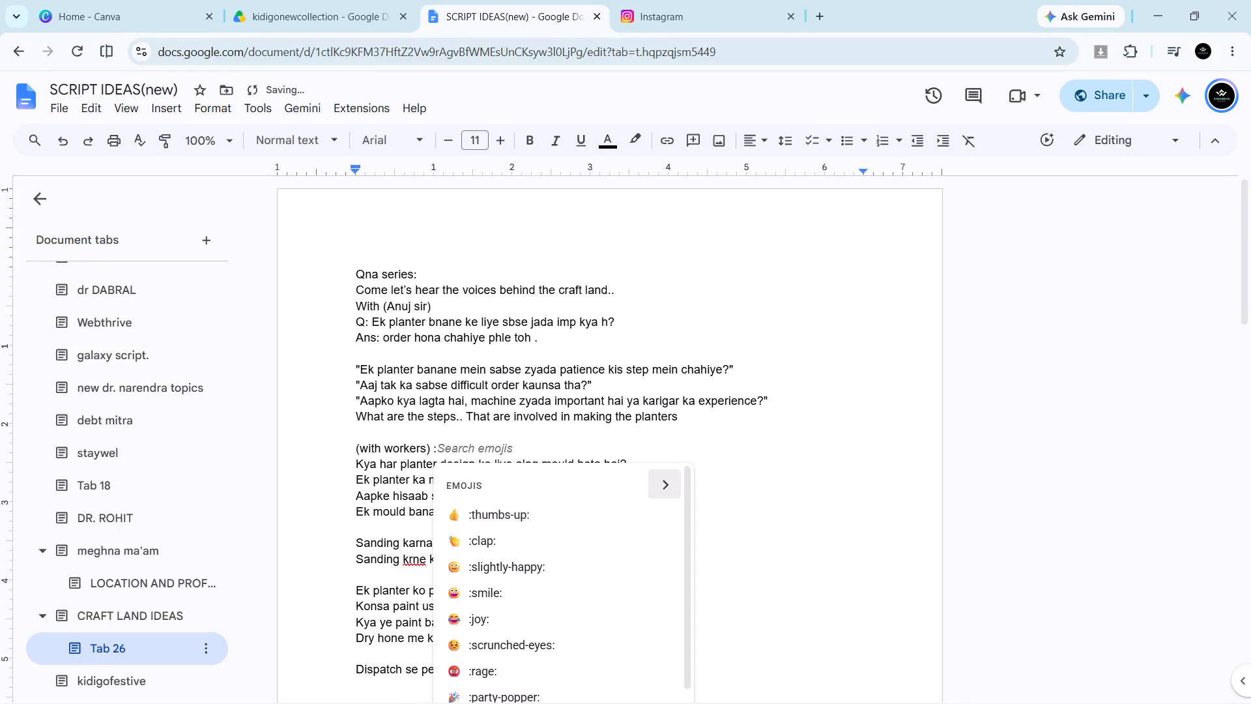
{"action": "left_click", "coordinate": [743, 469]}
Look through the remaining worker questions and Instagram reference links down to the blank line below the bulk order link.
{"action": "scroll", "coordinate": [717, 512], "scroll_direction": "down", "scroll_amount": 3}
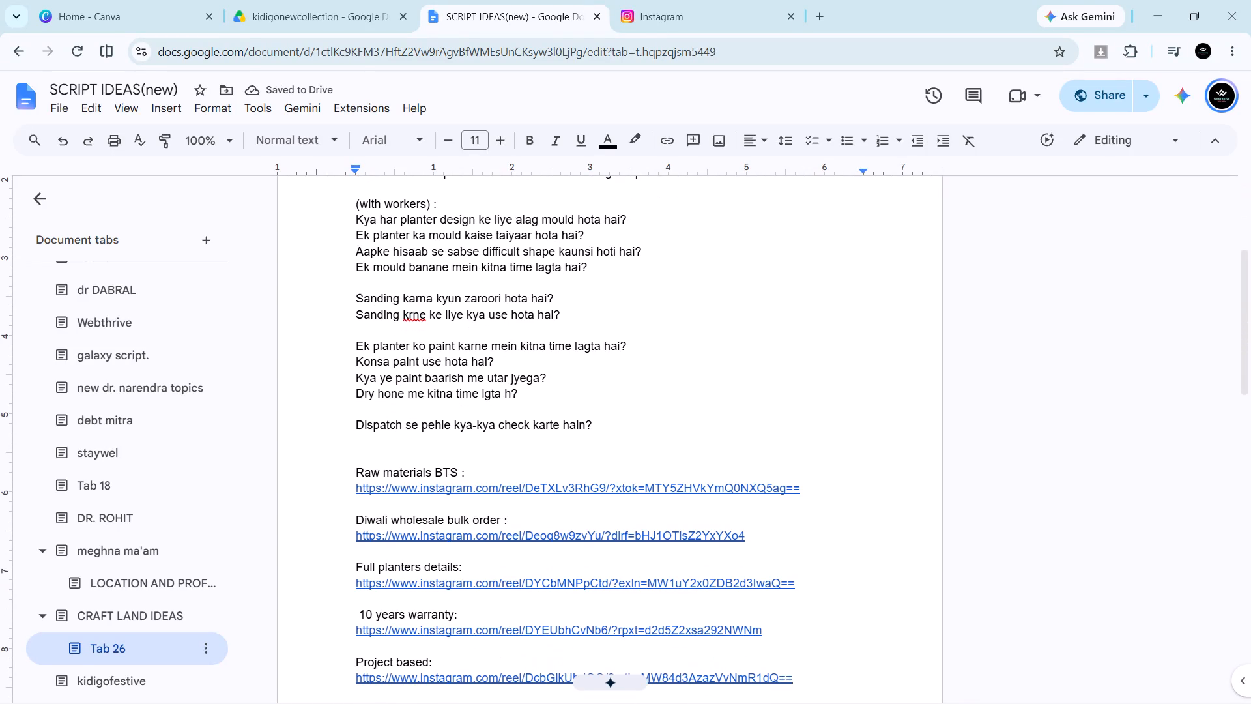
{"action": "left_click", "coordinate": [726, 436]}
{"action": "scroll", "coordinate": [607, 518], "scroll_direction": "down", "scroll_amount": 5}
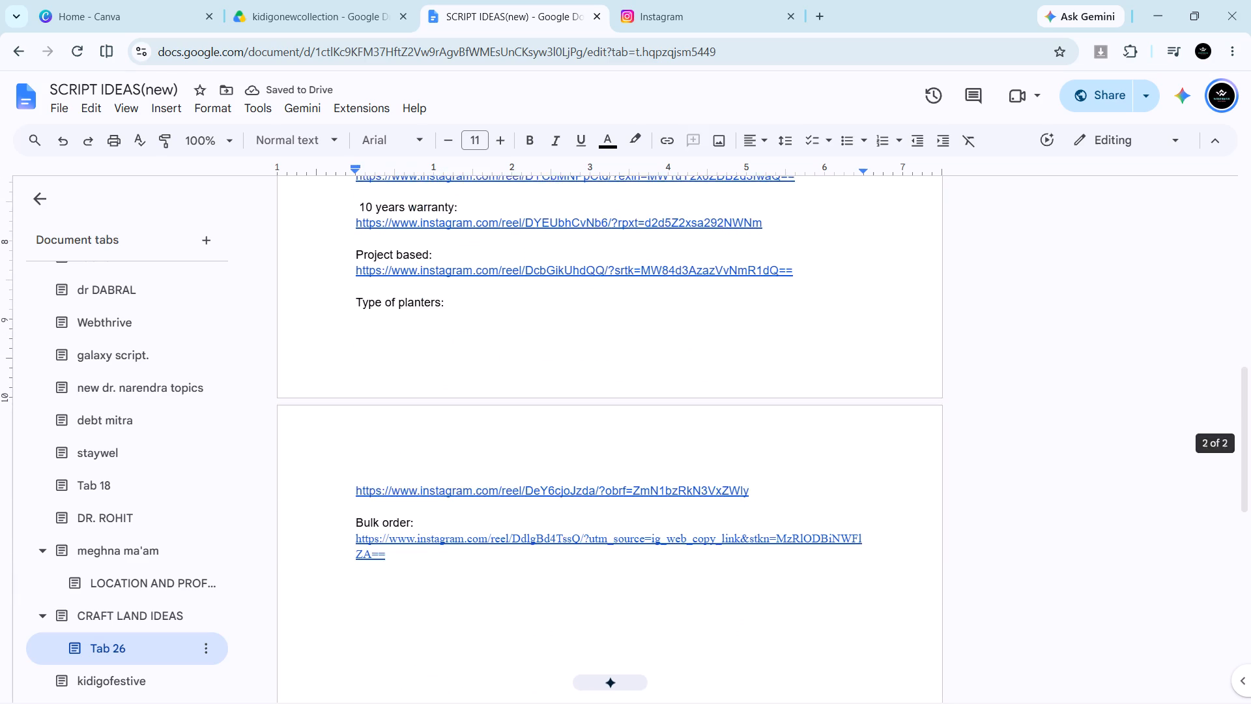
{"action": "scroll", "coordinate": [607, 518], "scroll_direction": "down", "scroll_amount": 5}
{"action": "left_click", "coordinate": [577, 514]}
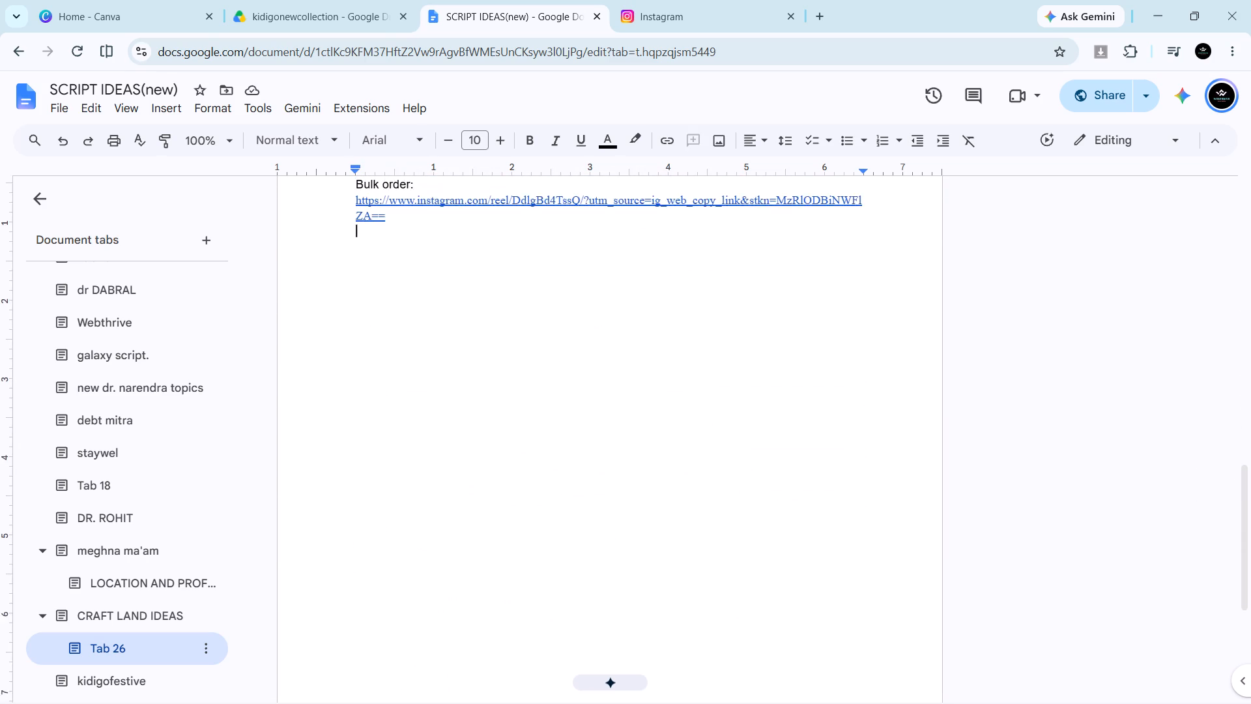
{"action": "scroll", "coordinate": [577, 514], "scroll_direction": "up", "scroll_amount": 2}
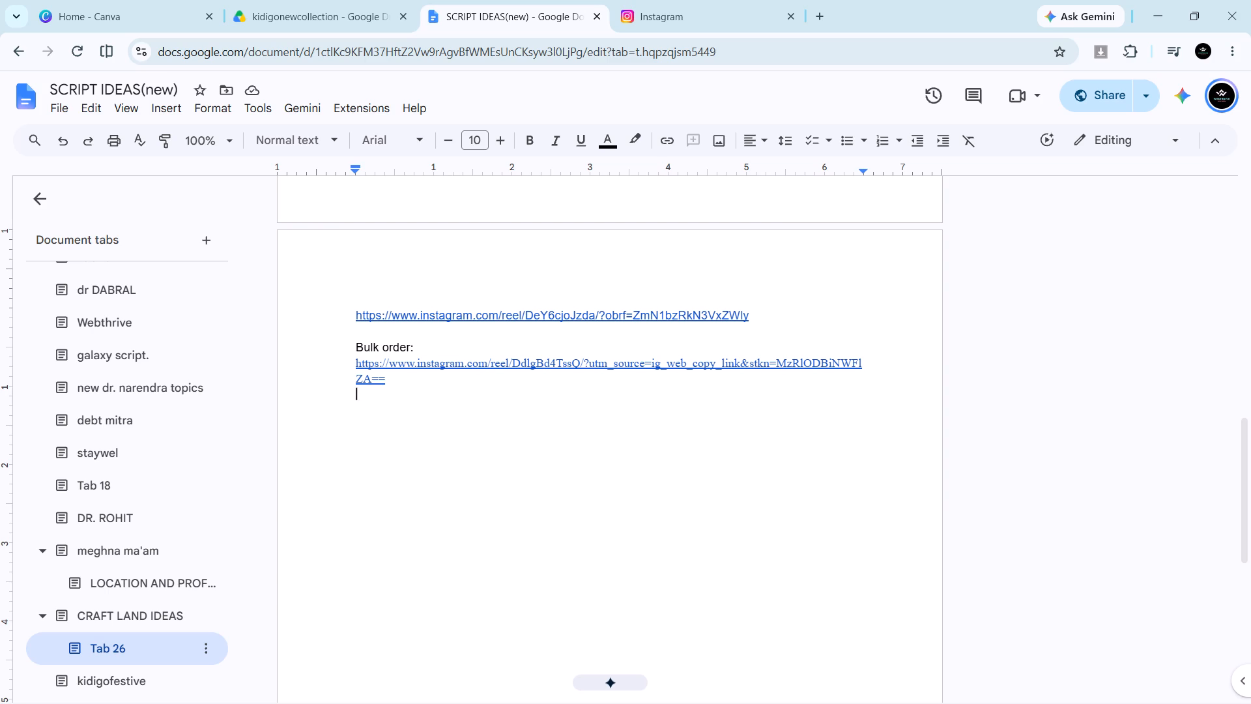
{"action": "left_click", "coordinate": [381, 450]}
{"action": "left_click", "coordinate": [402, 410]}
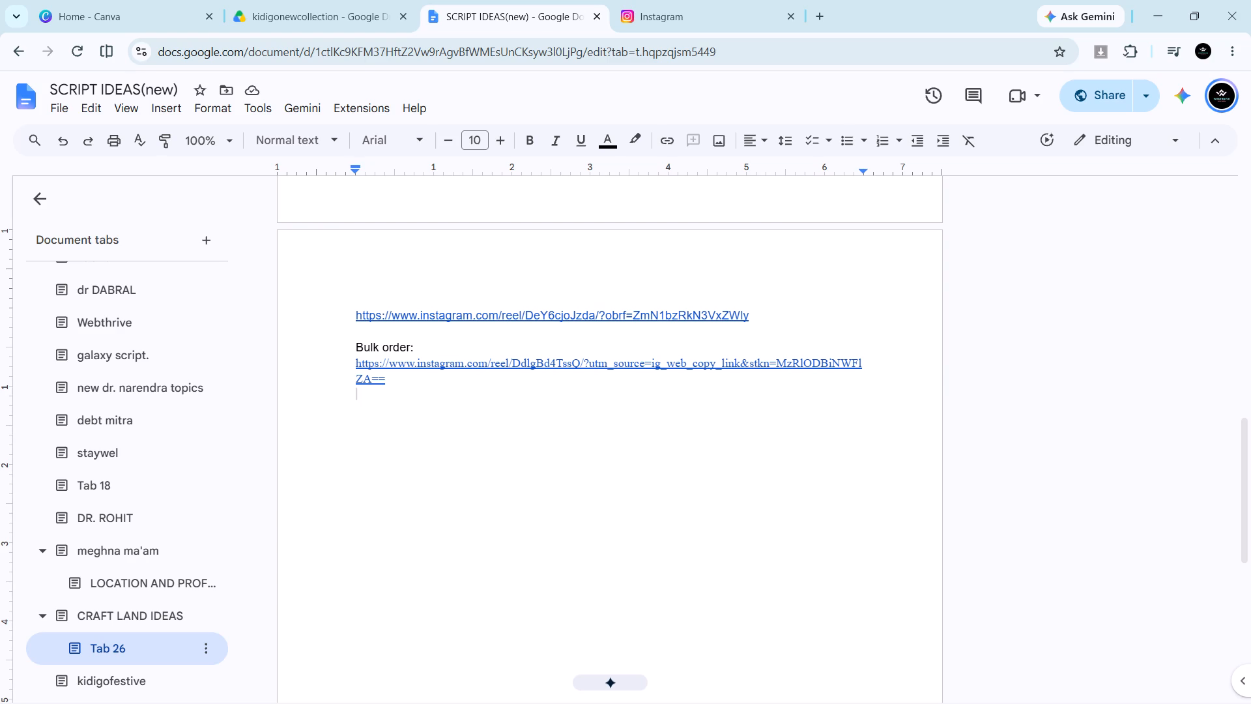
{"action": "left_click", "coordinate": [407, 395]}
{"action": "left_click", "coordinate": [394, 433]}
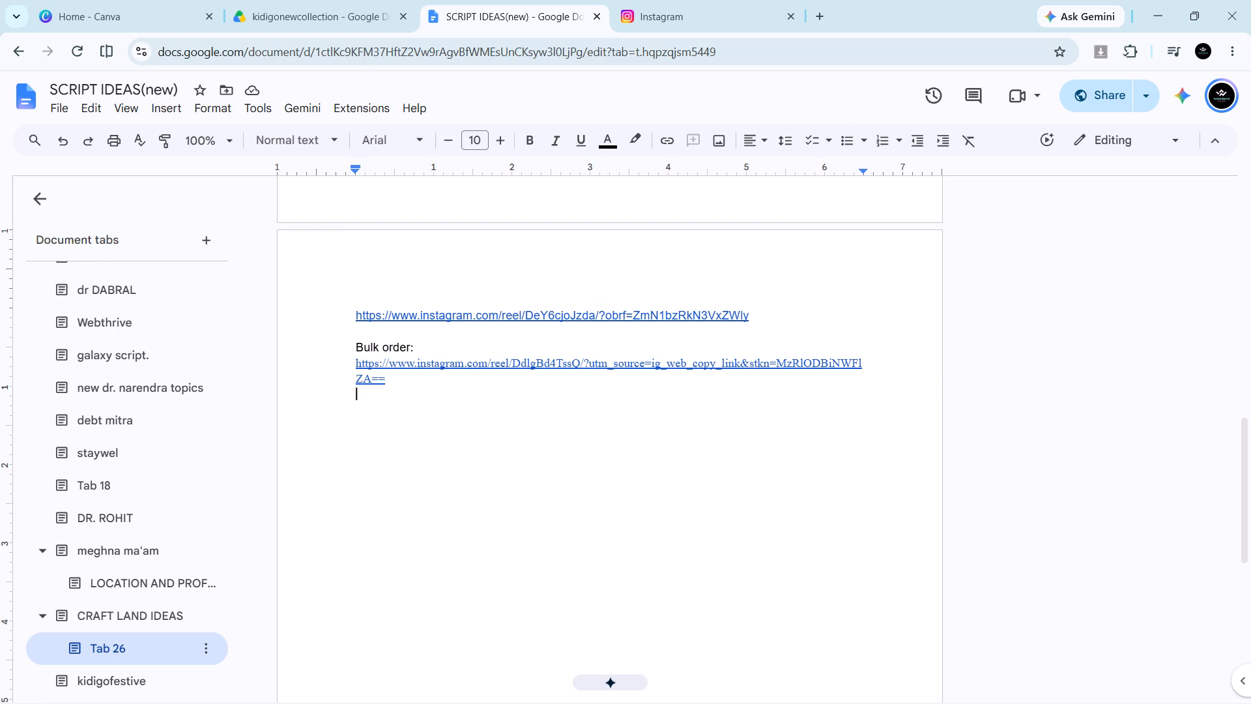
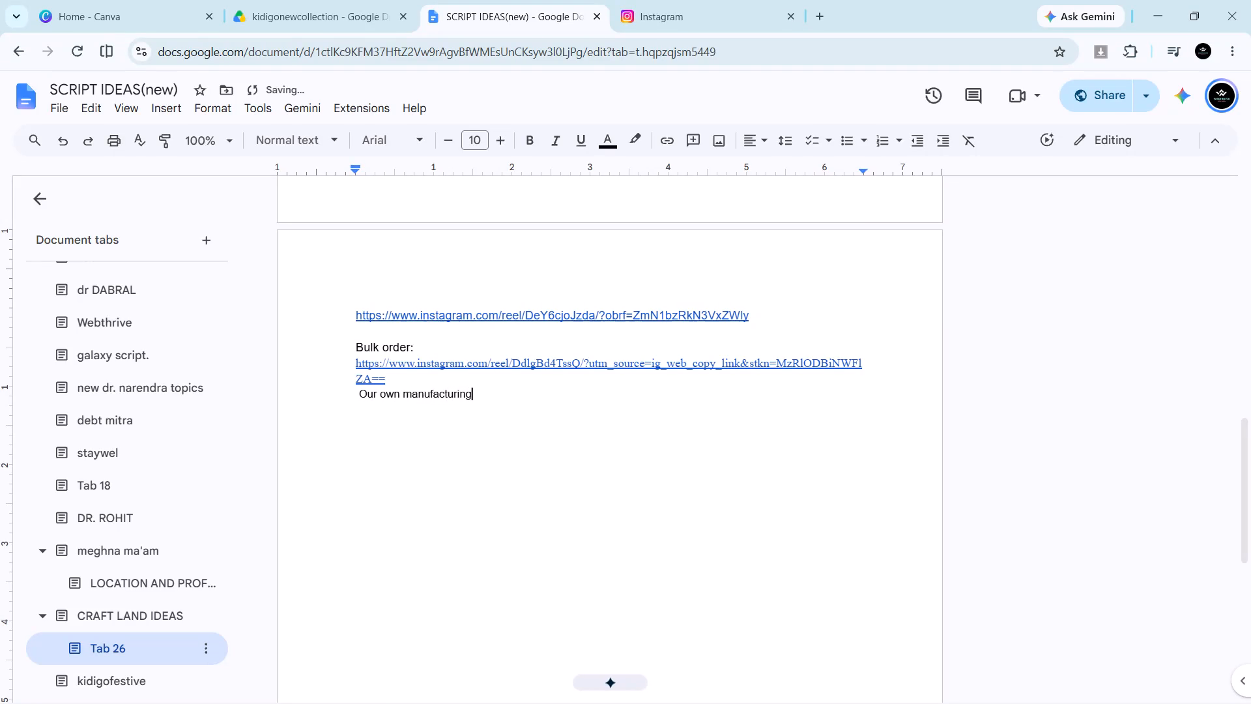
Finish the "Our own manufacturing" heading with a colon and set the heading's font size to 11.
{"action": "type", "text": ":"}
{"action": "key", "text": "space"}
{"action": "left_click_drag", "start_coordinate": [486, 405], "coordinate": [332, 403]}
{"action": "left_click", "coordinate": [448, 145]}
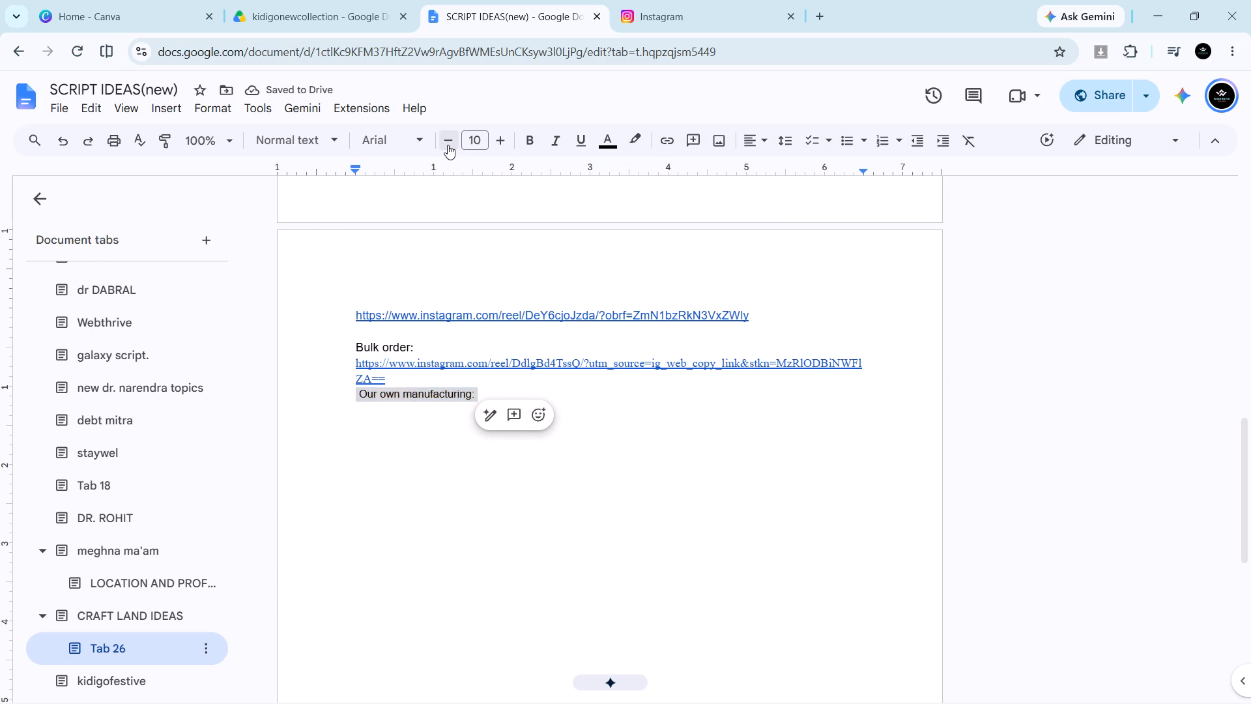
{"action": "double_click", "coordinate": [504, 141]}
{"action": "left_click", "coordinate": [638, 428]}
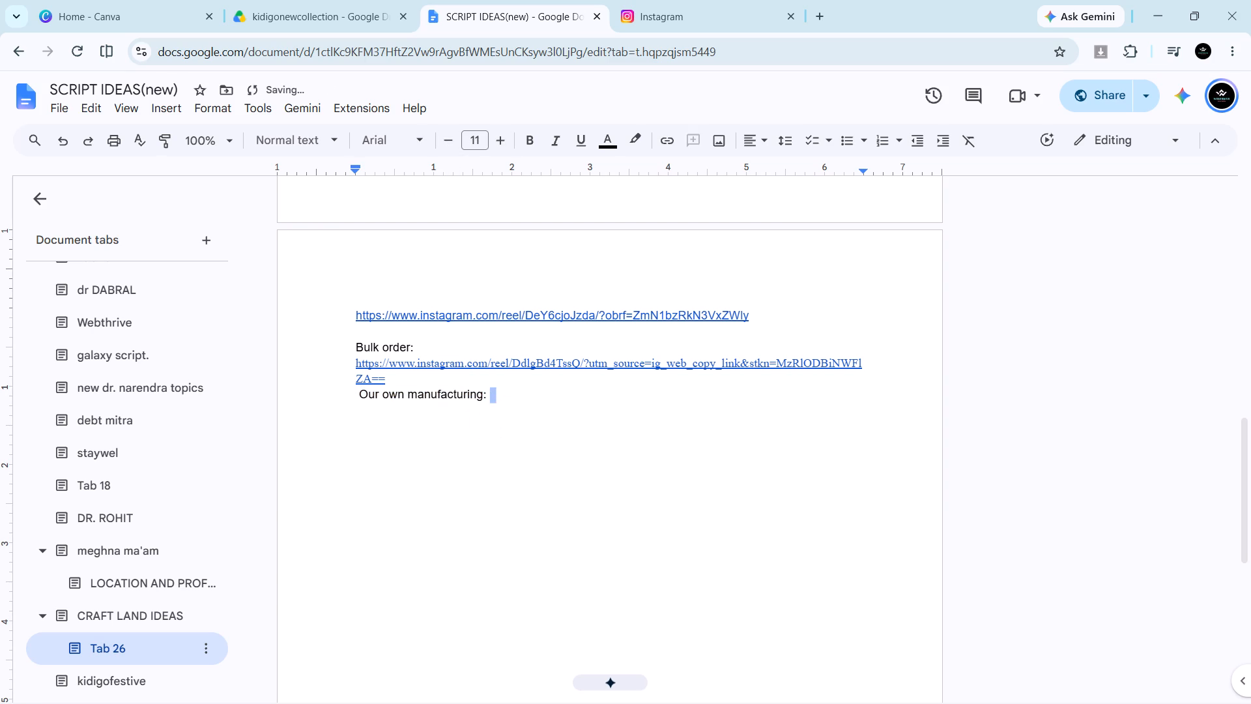
Insert a blank line between the Bulk order reel link and the "Our own manufacturing:" heading.
{"action": "left_click", "coordinate": [448, 372]}
{"action": "key", "text": "Return"}
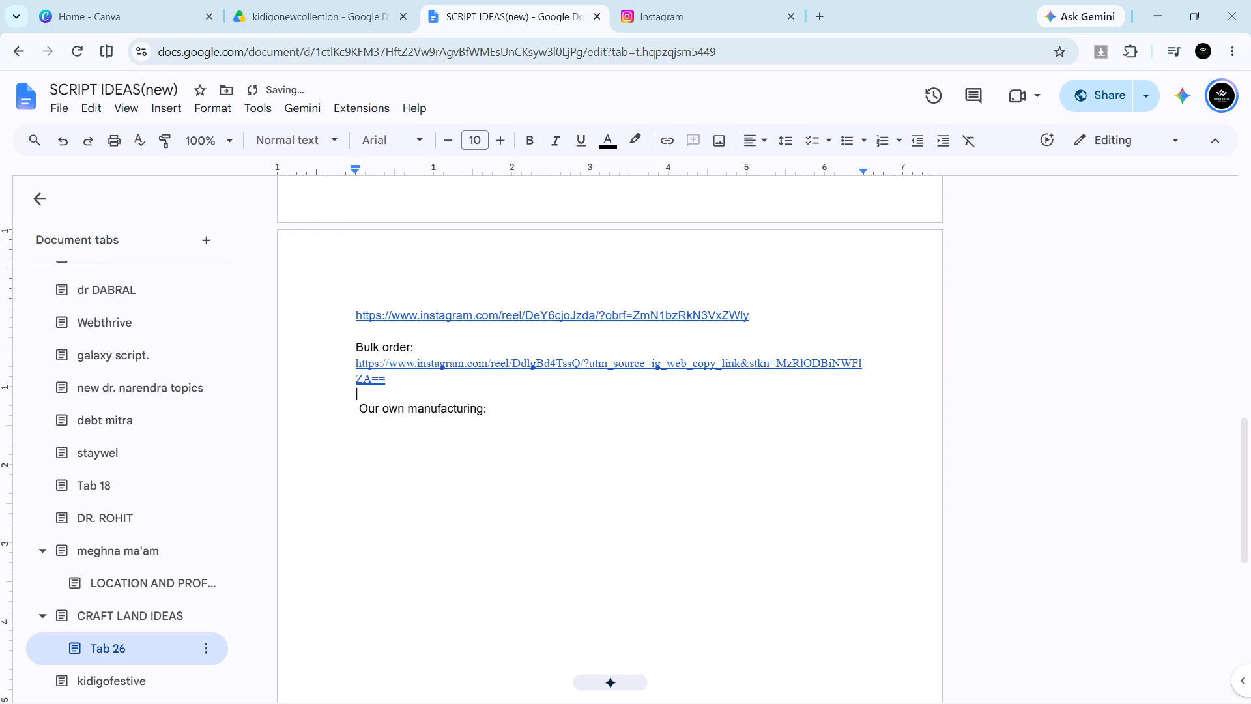
{"action": "left_click", "coordinate": [497, 445]}
Paste the copied Instagram reel link on a new line under "Our own manufacturing:" and leave a blank line below it.
{"action": "left_click", "coordinate": [394, 347]}
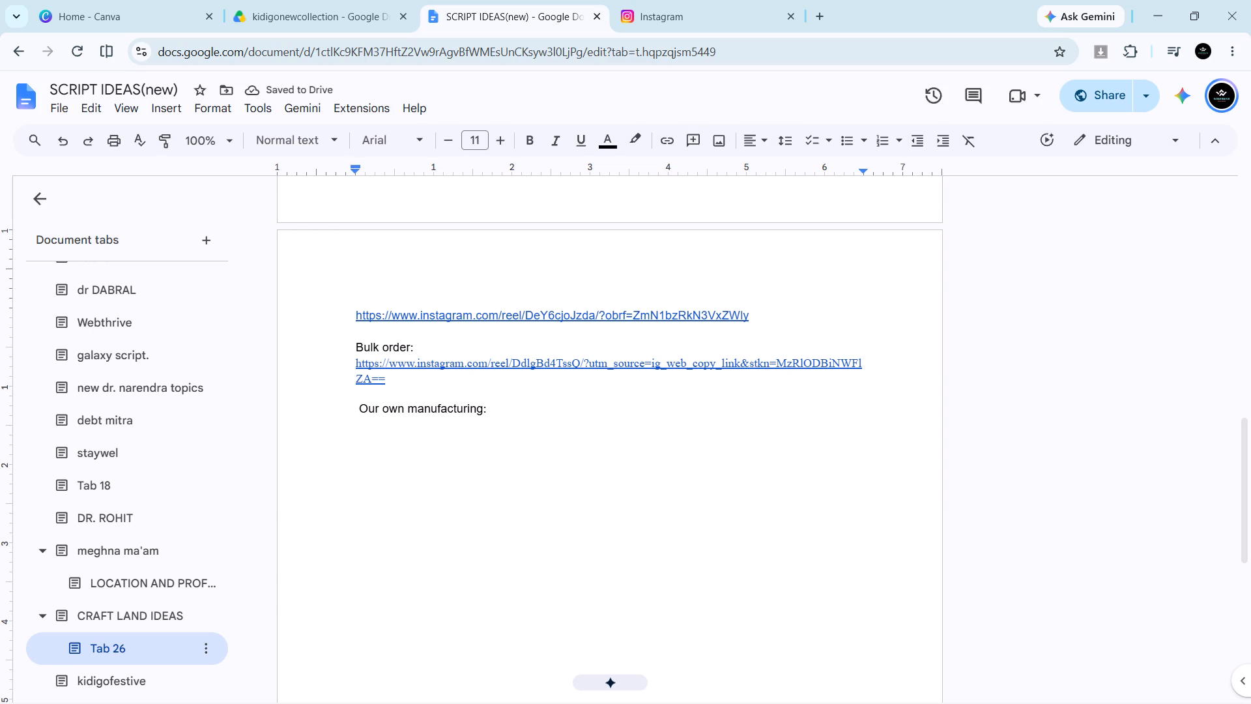
{"action": "left_click", "coordinate": [419, 407]}
{"action": "left_click", "coordinate": [448, 409]}
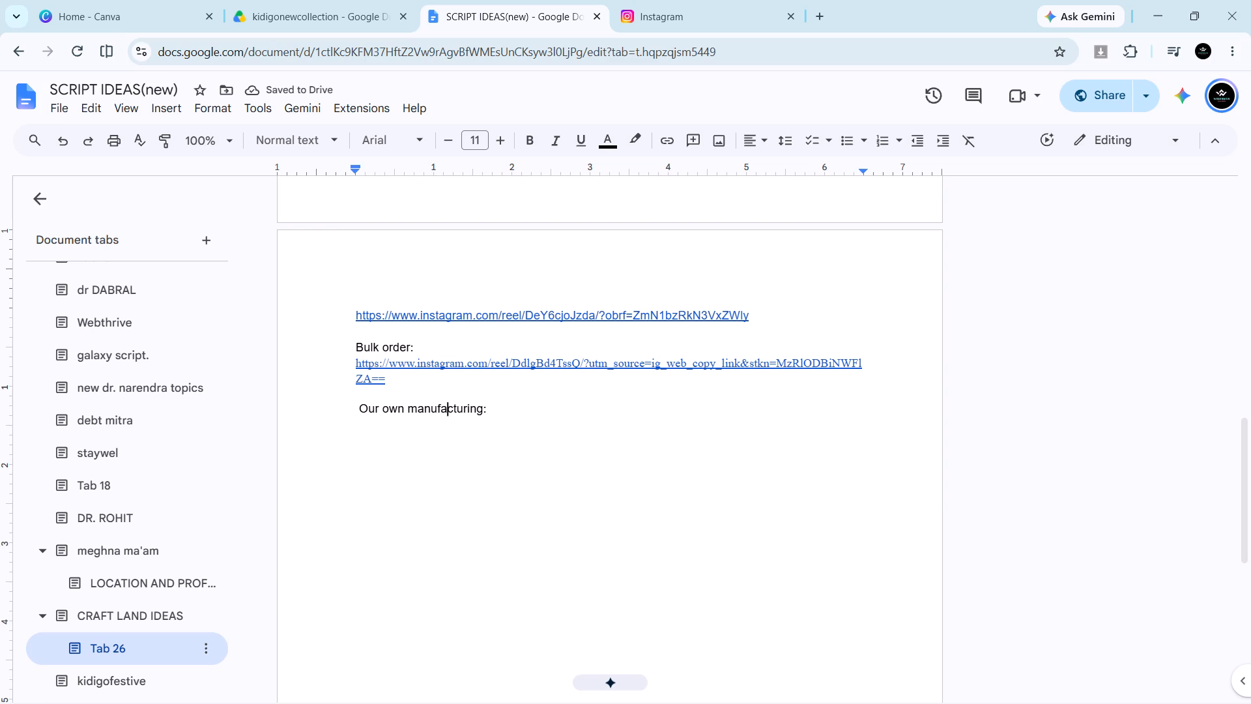
{"action": "left_click", "coordinate": [530, 413]}
{"action": "key", "text": "Return"}
{"action": "key", "text": "ctrl+v"}
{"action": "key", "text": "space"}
{"action": "key", "text": "Return"}
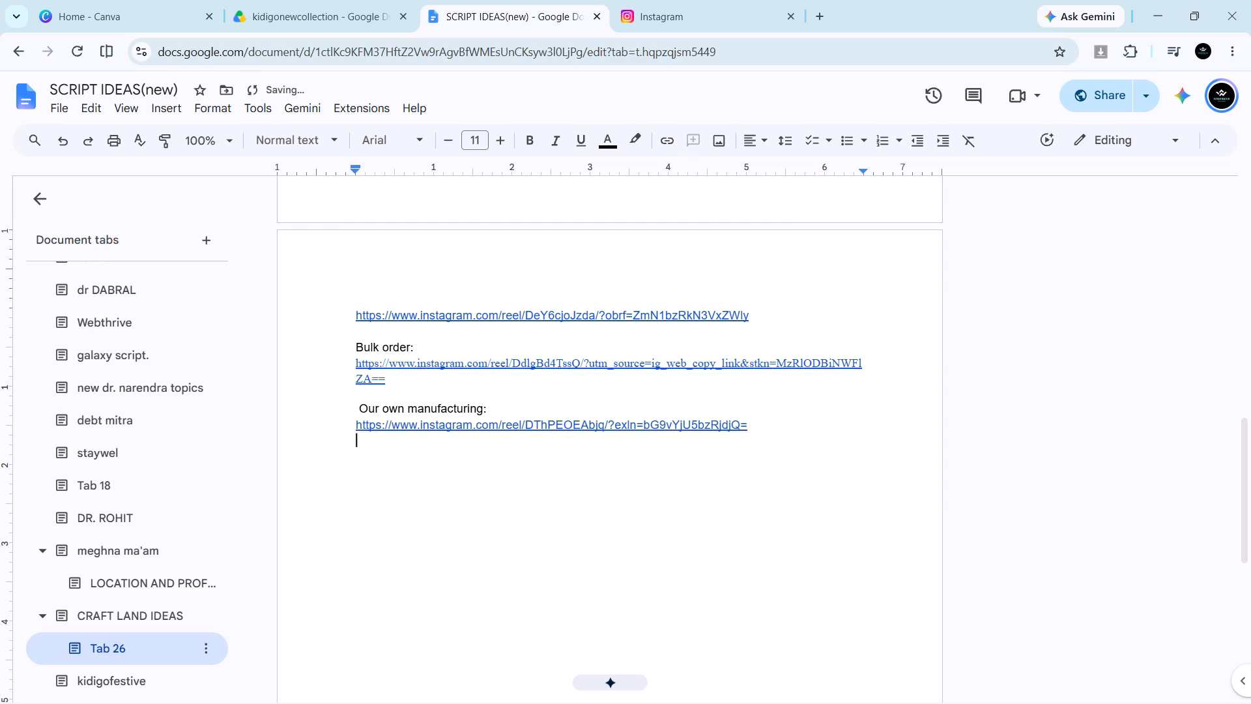
{"action": "key", "text": "Return"}
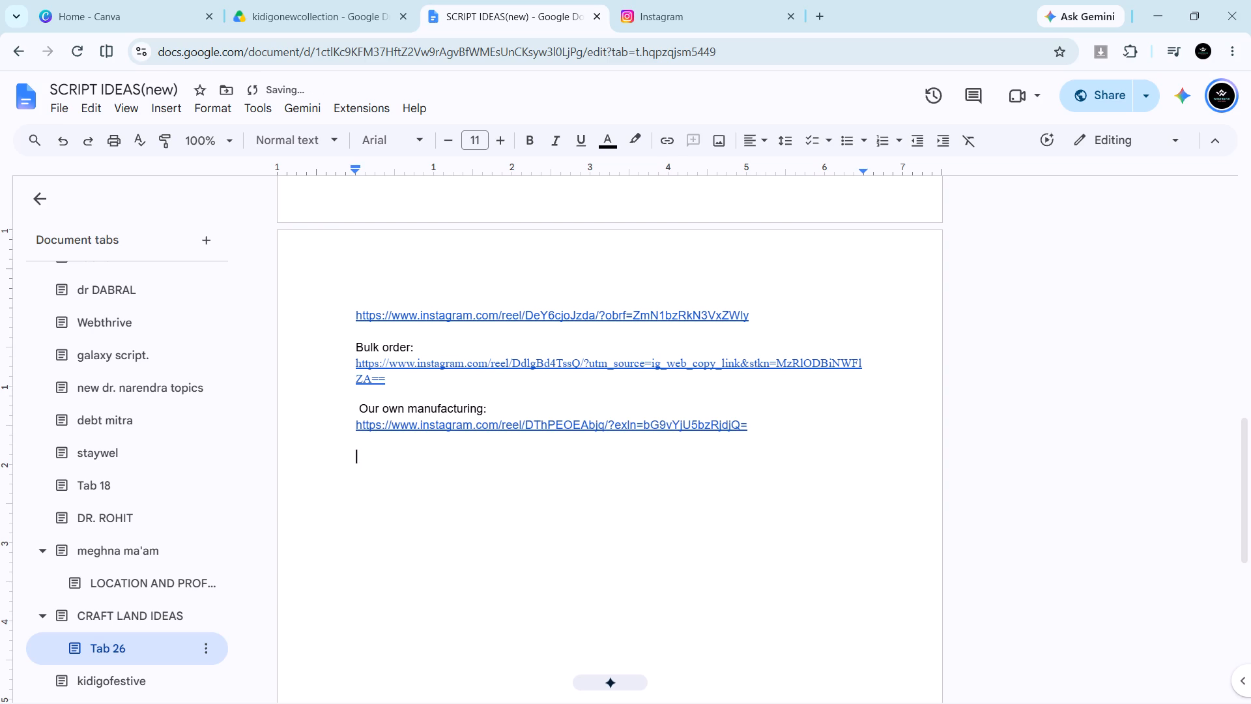
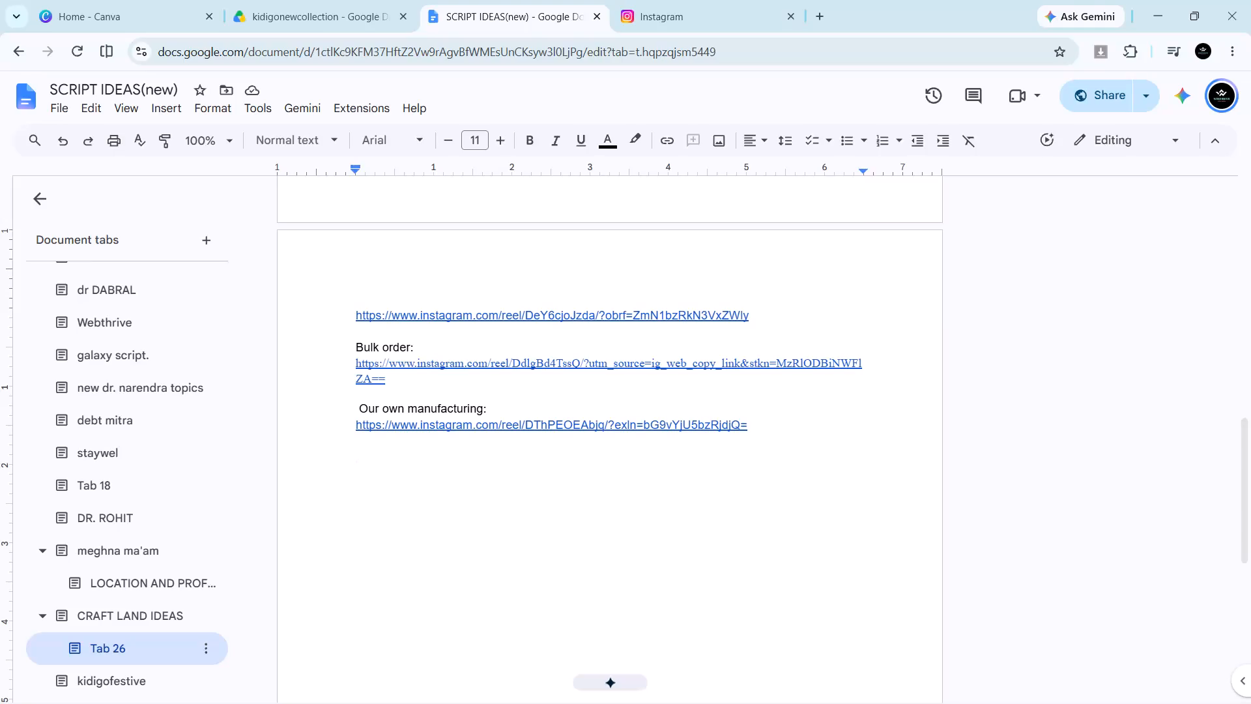
Add the heading "Bts process:" below the "Our own manufacturing:" link and start a new line beneath it.
{"action": "left_click", "coordinate": [495, 516]}
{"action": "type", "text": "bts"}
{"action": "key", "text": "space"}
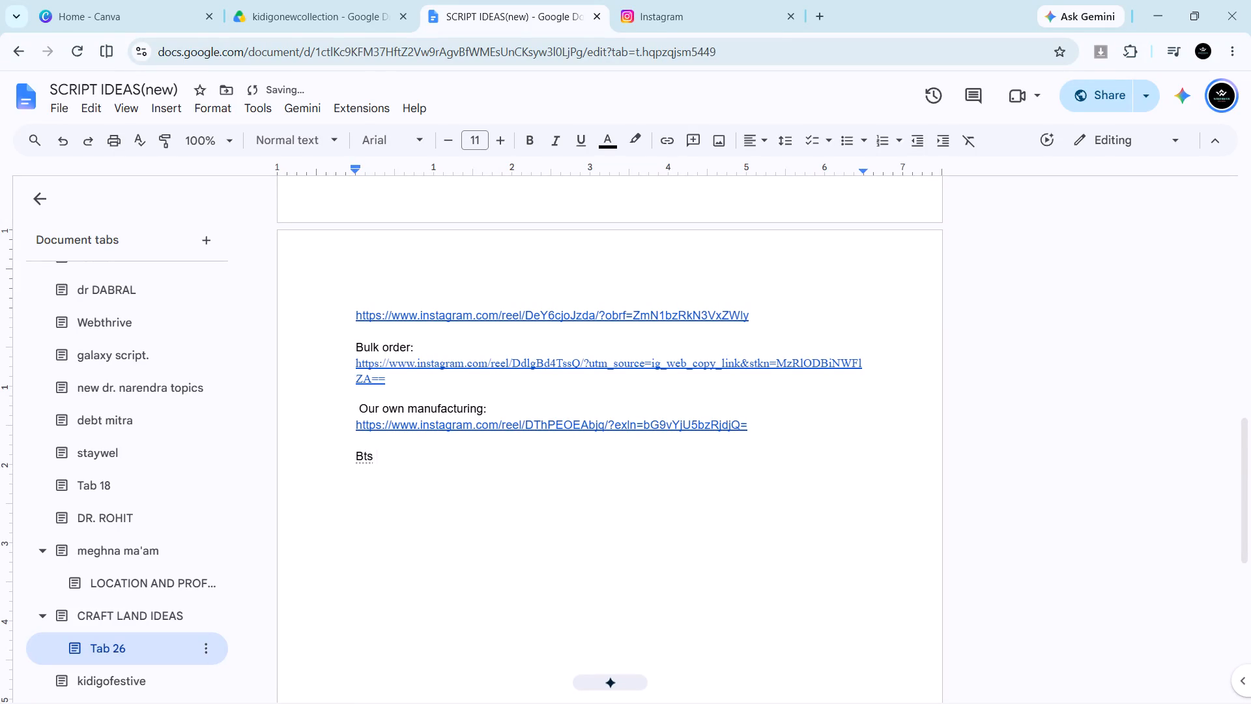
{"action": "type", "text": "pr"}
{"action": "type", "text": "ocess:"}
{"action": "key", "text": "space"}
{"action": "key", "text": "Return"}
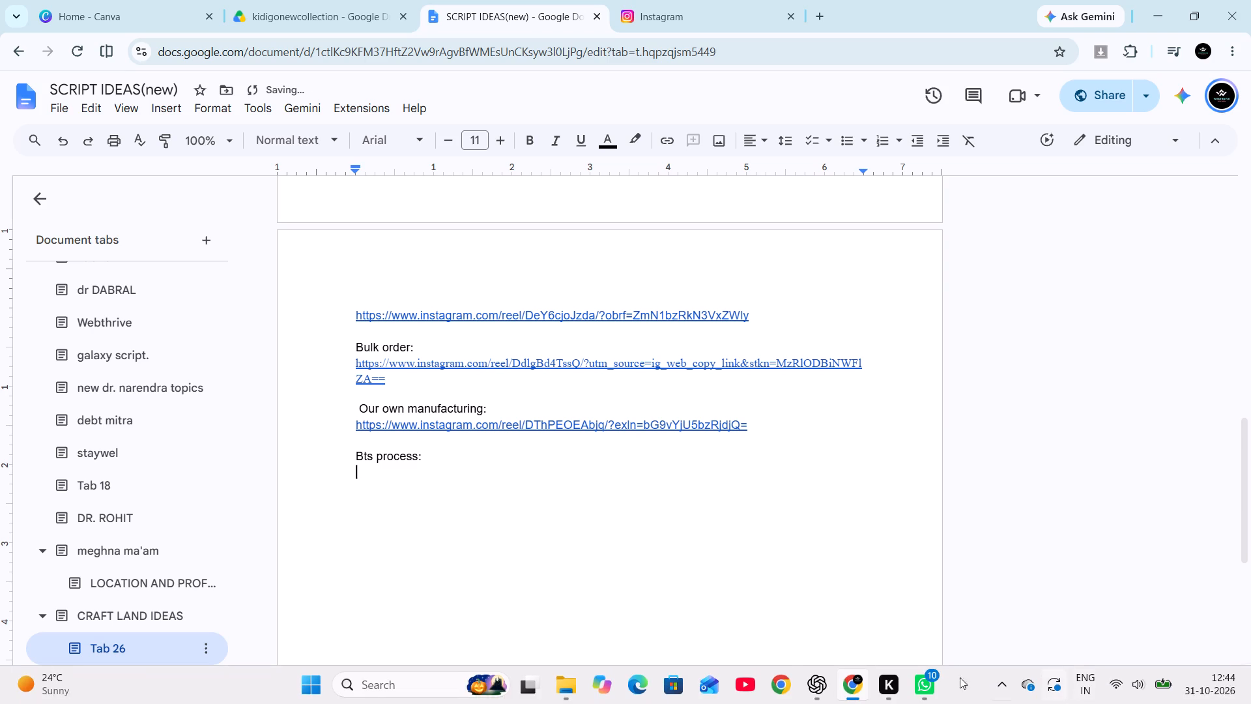
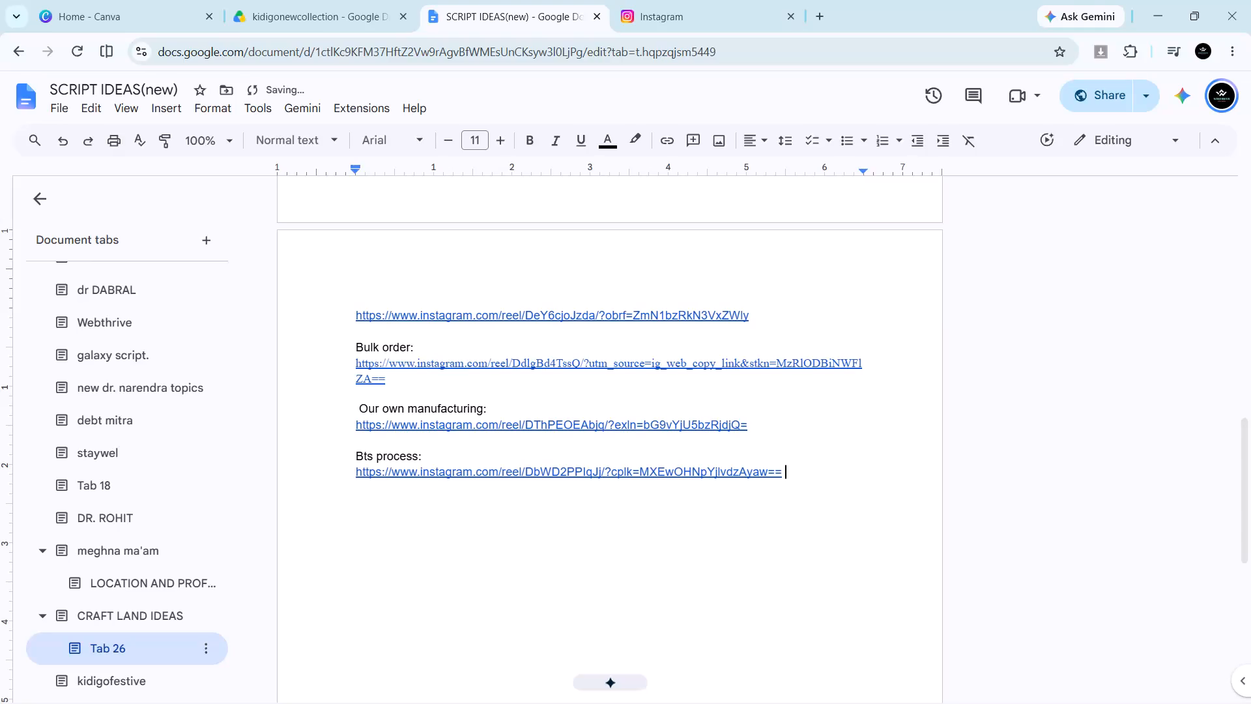
Add a blank line and start a new empty line below the Instagram link under "Bts process:".
{"action": "key", "text": "Return"}
{"action": "key", "text": "Return"}
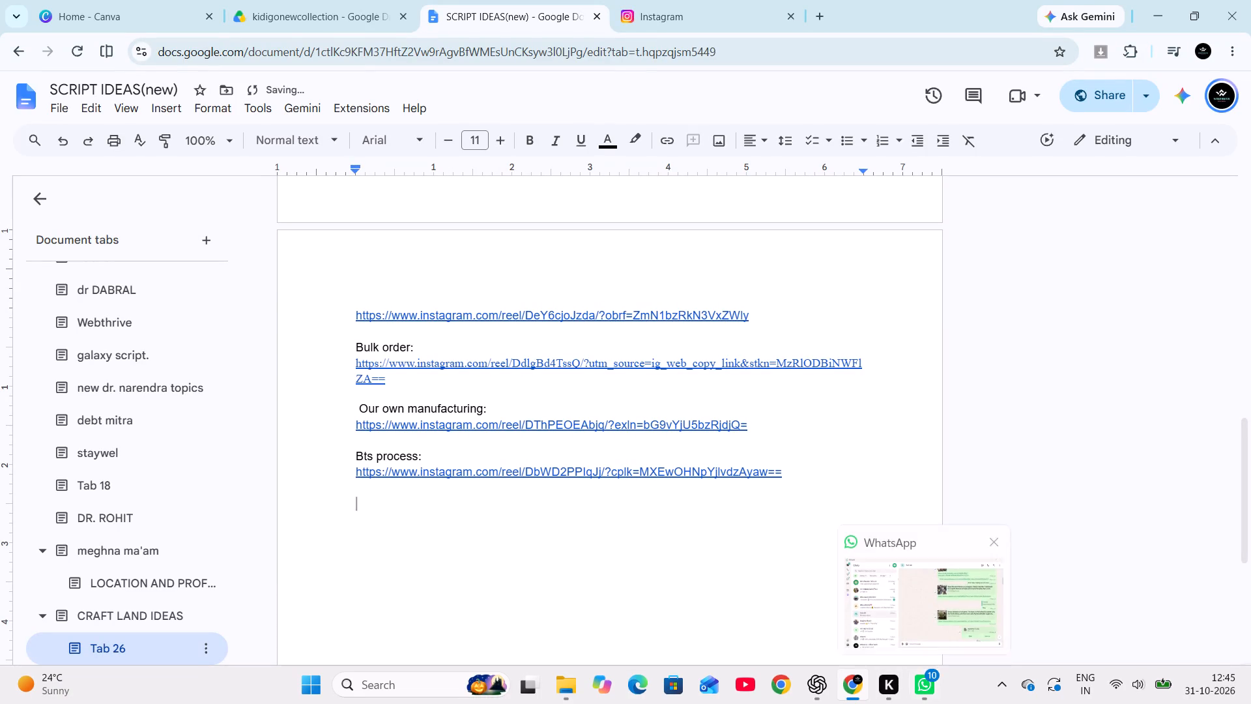
{"action": "left_click", "coordinate": [823, 565]}
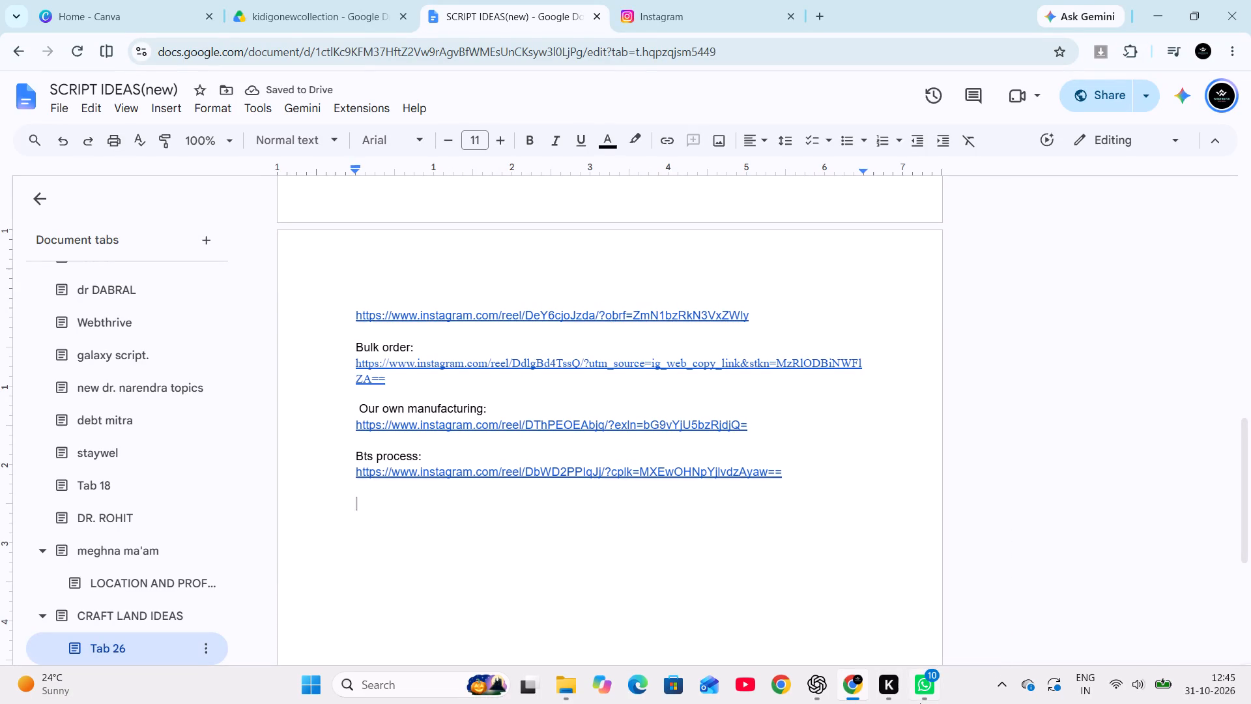
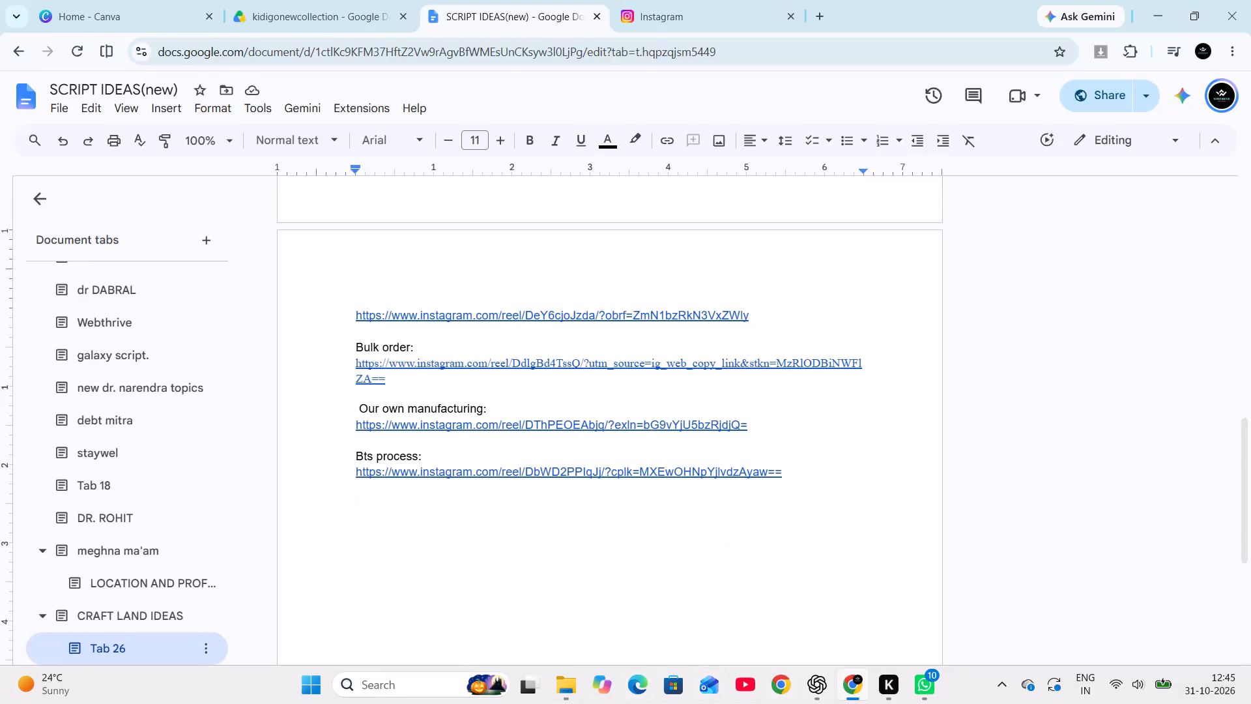
Add the heading "Making process:" below the Bts process link, followed by a new line.
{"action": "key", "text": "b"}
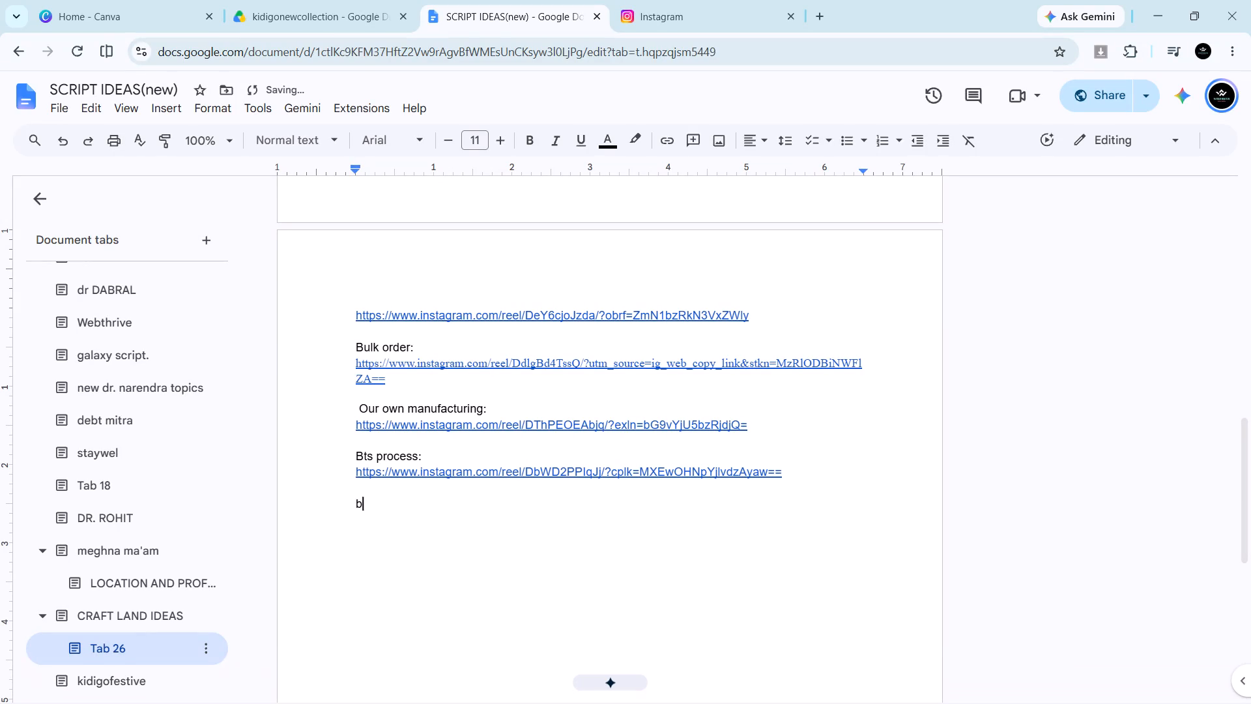
{"action": "key", "text": "BackSpace"}
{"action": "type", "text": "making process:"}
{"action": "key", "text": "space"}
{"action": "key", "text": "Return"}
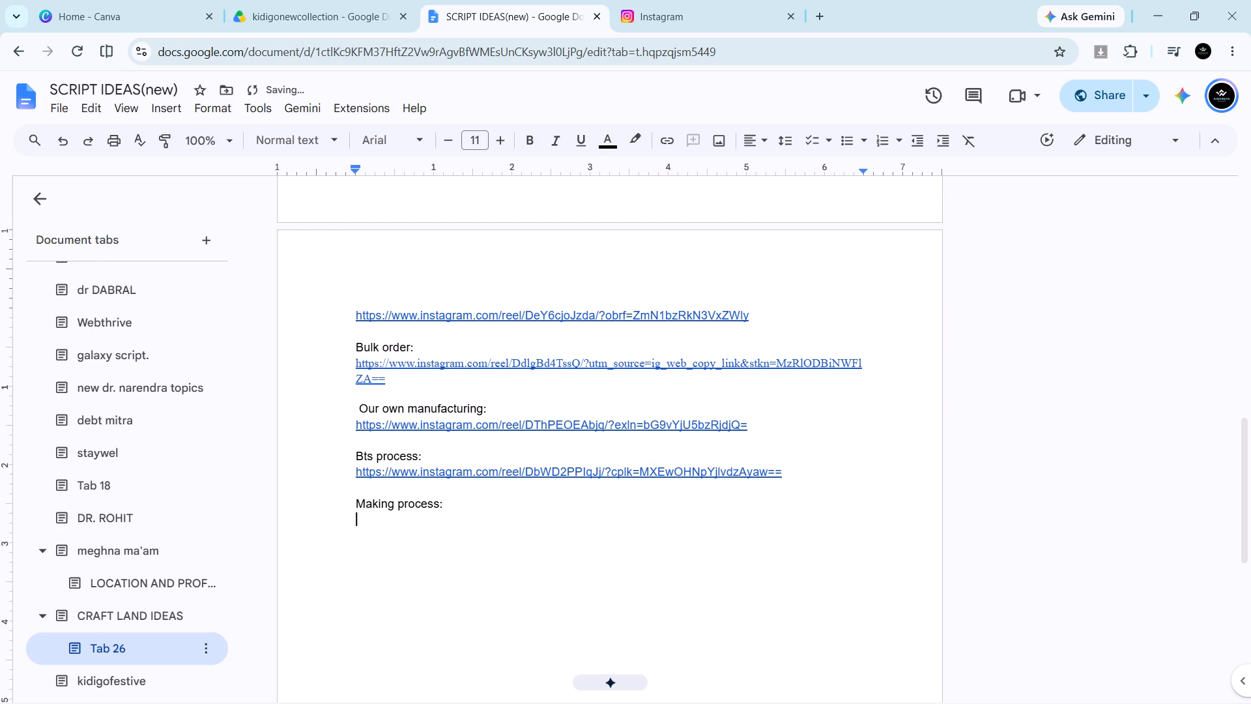
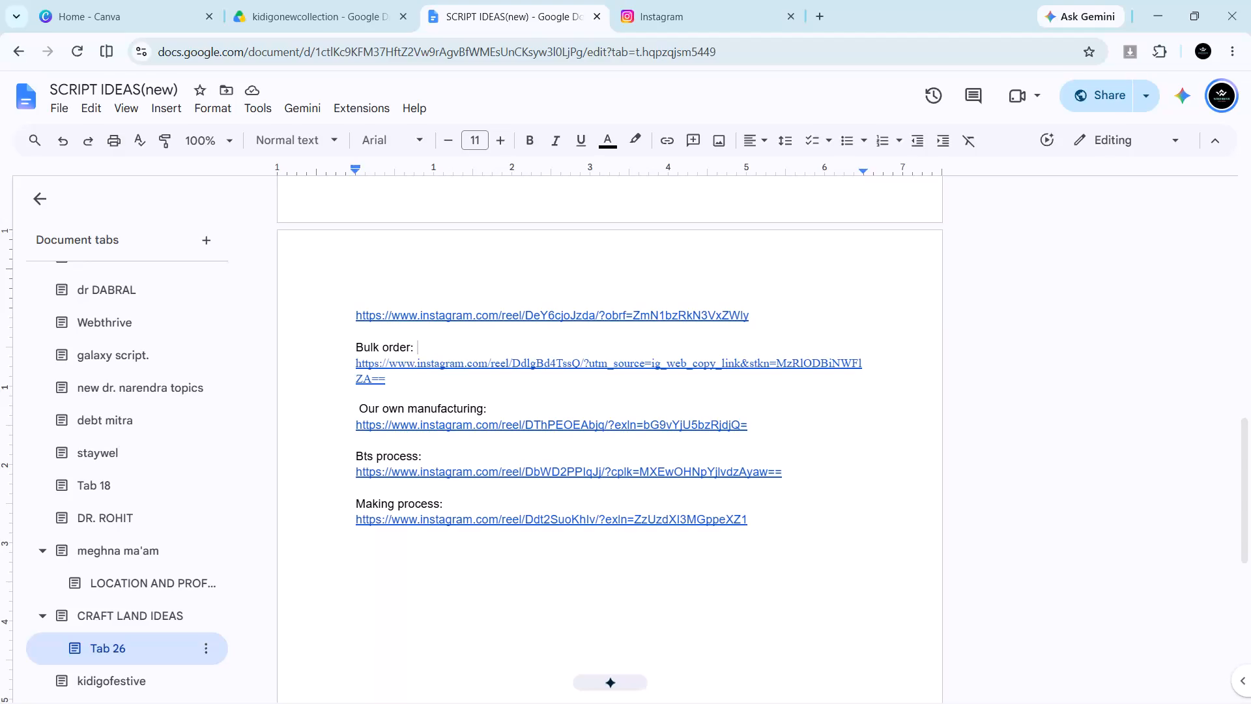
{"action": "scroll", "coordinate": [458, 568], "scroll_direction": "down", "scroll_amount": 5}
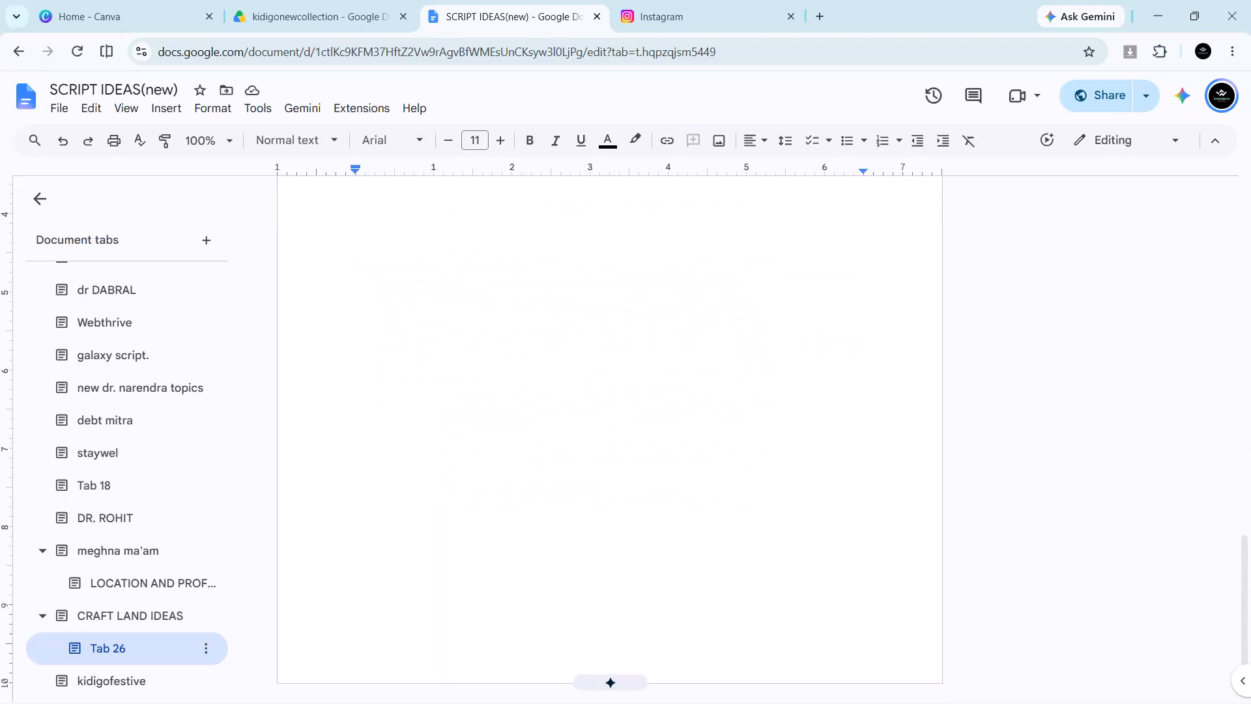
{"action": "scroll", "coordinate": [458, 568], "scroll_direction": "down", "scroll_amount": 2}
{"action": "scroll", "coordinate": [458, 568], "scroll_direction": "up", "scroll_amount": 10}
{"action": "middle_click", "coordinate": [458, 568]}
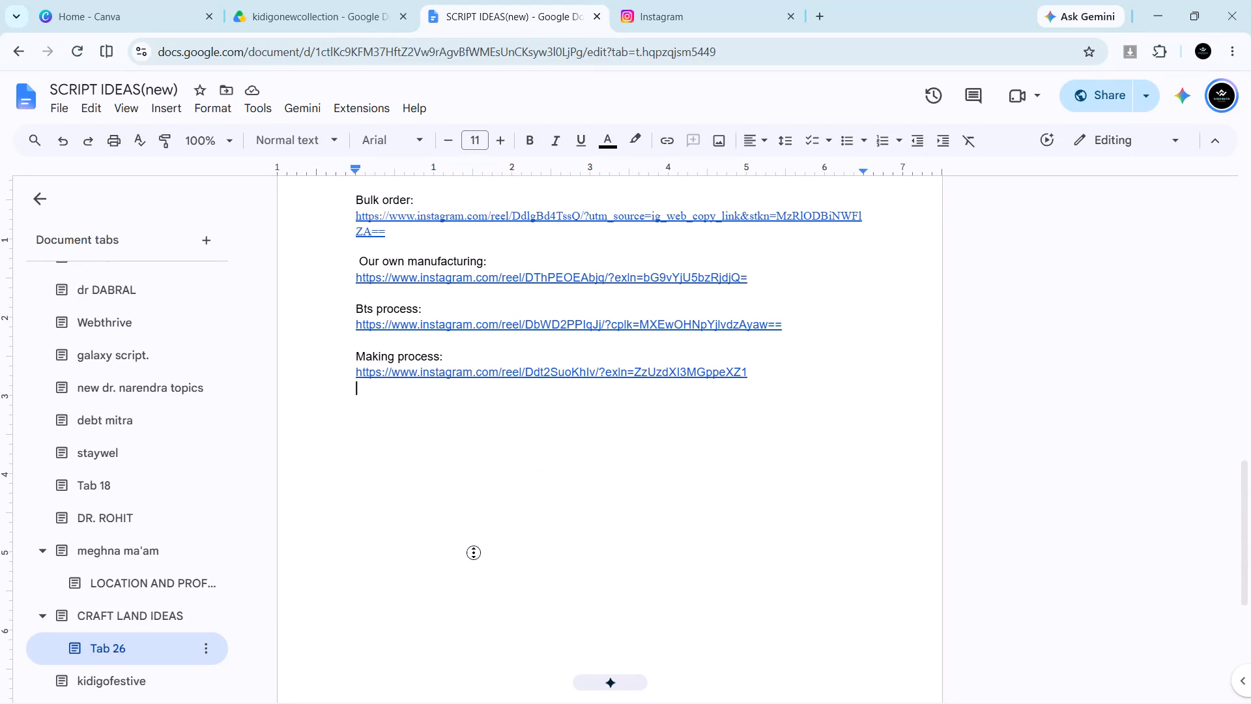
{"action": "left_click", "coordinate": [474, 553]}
Add the title line "CRAFT LAND IDEAS" on a new line above "Qna series:" at the start of the document.
{"action": "scroll", "coordinate": [476, 553], "scroll_direction": "up", "scroll_amount": 14}
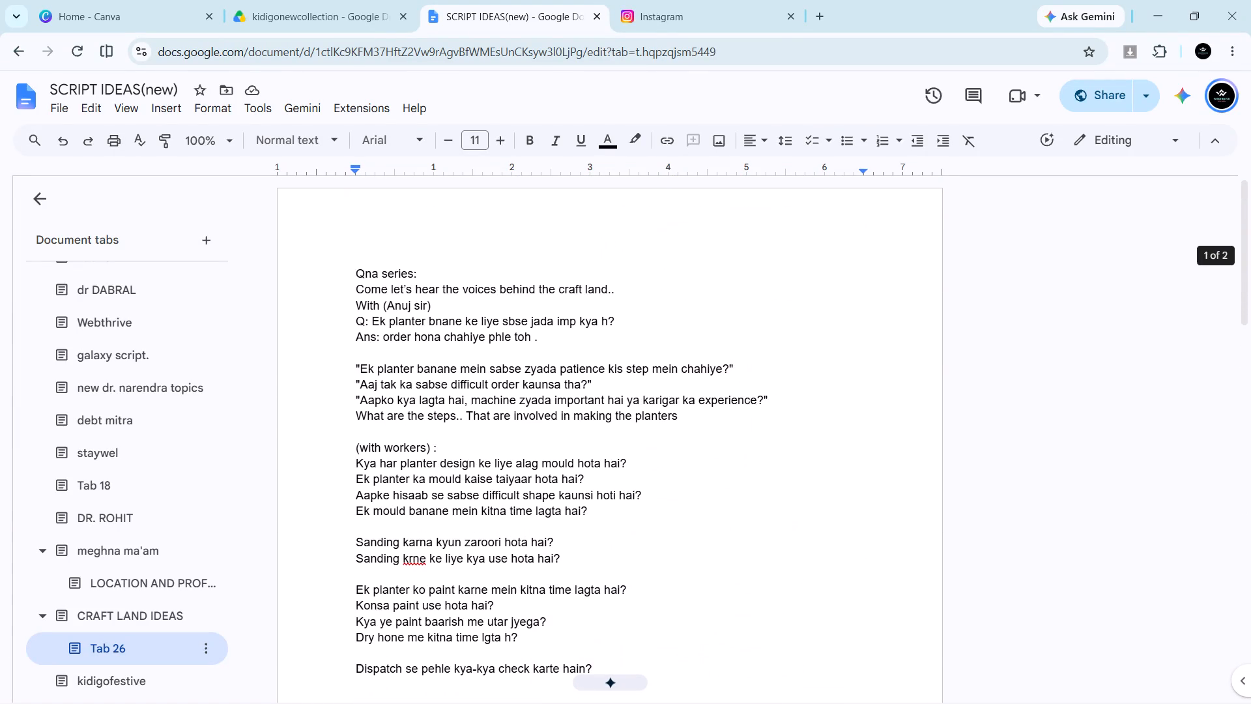
{"action": "scroll", "coordinate": [476, 553], "scroll_direction": "up", "scroll_amount": 3}
{"action": "left_click", "coordinate": [398, 222]}
{"action": "left_click", "coordinate": [378, 235]}
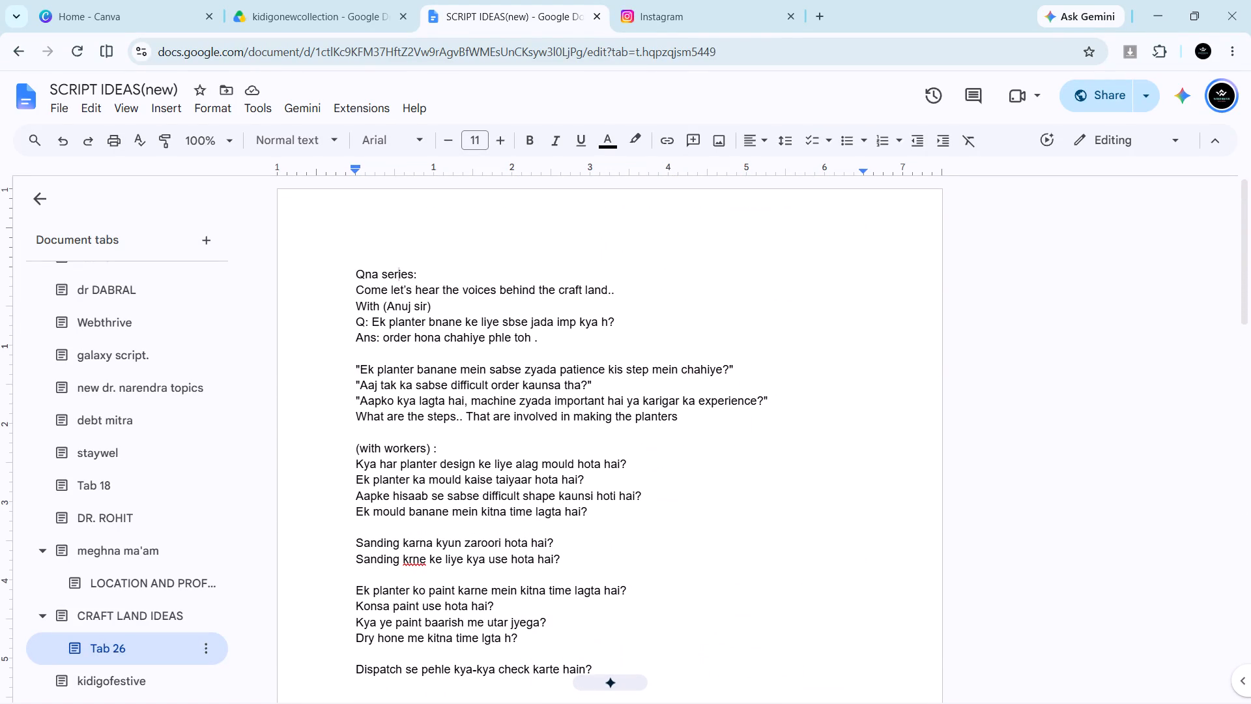
{"action": "left_click", "coordinate": [334, 245]}
{"action": "key", "text": "Return"}
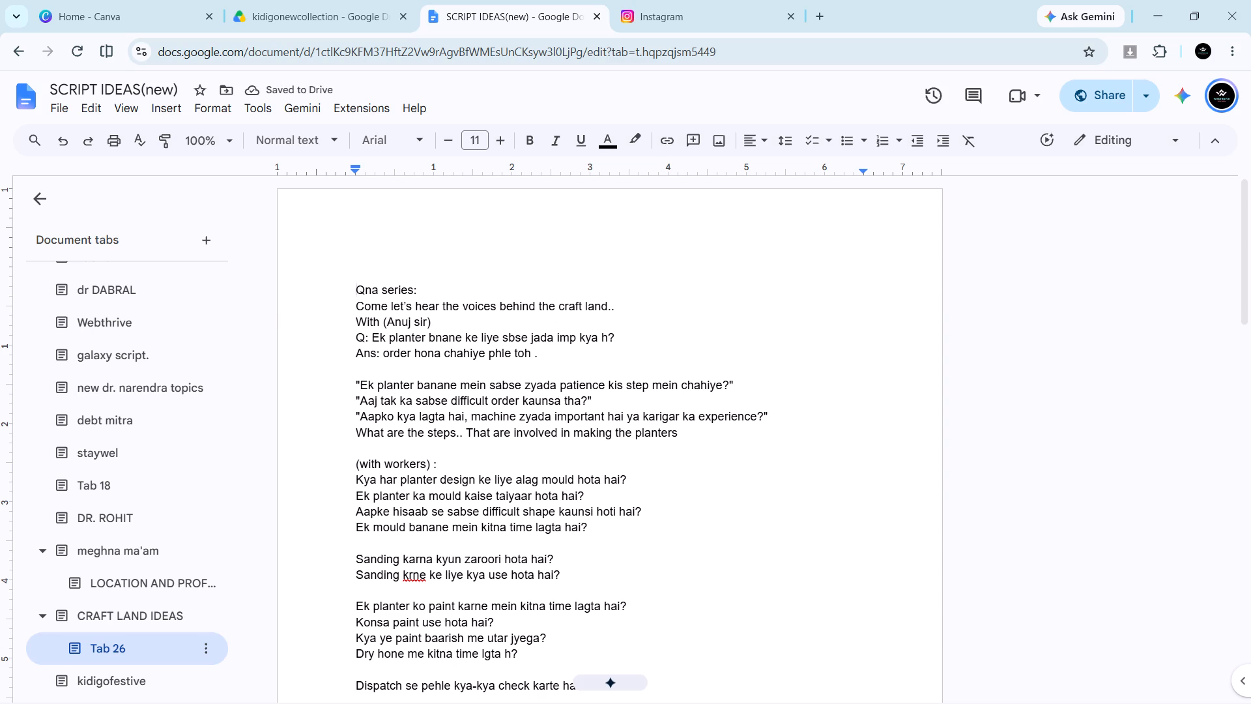
{"action": "left_click", "coordinate": [349, 267]}
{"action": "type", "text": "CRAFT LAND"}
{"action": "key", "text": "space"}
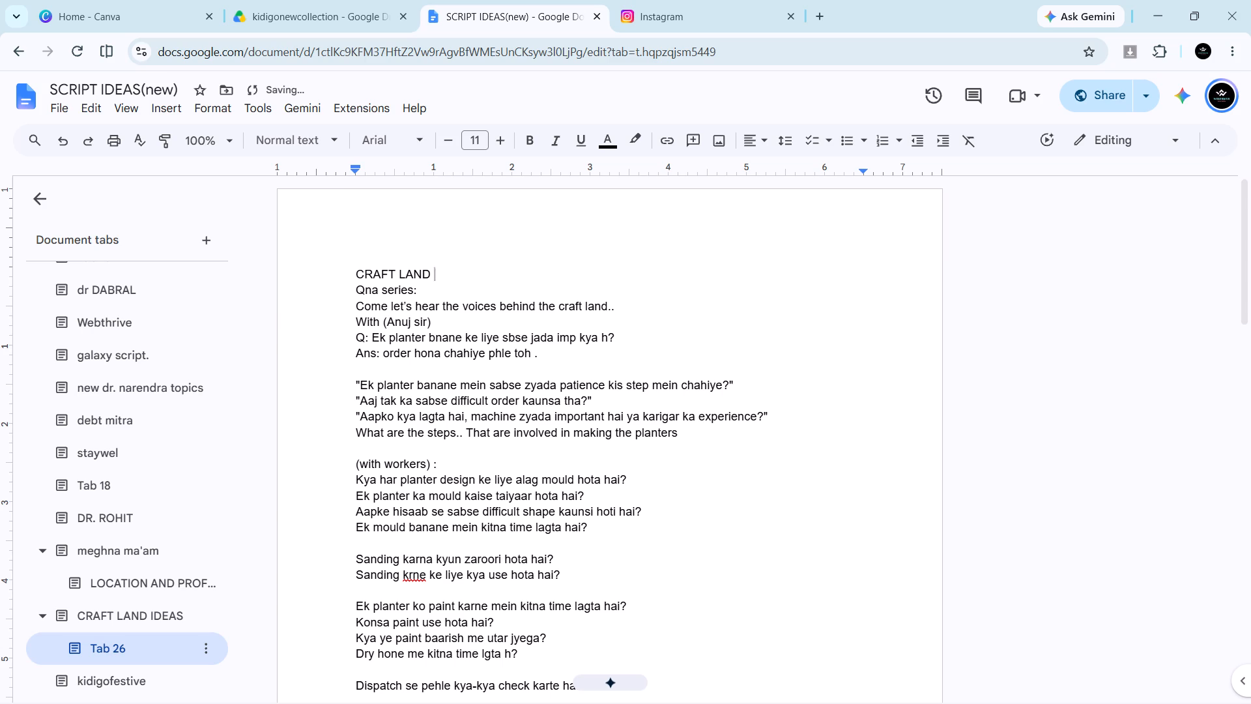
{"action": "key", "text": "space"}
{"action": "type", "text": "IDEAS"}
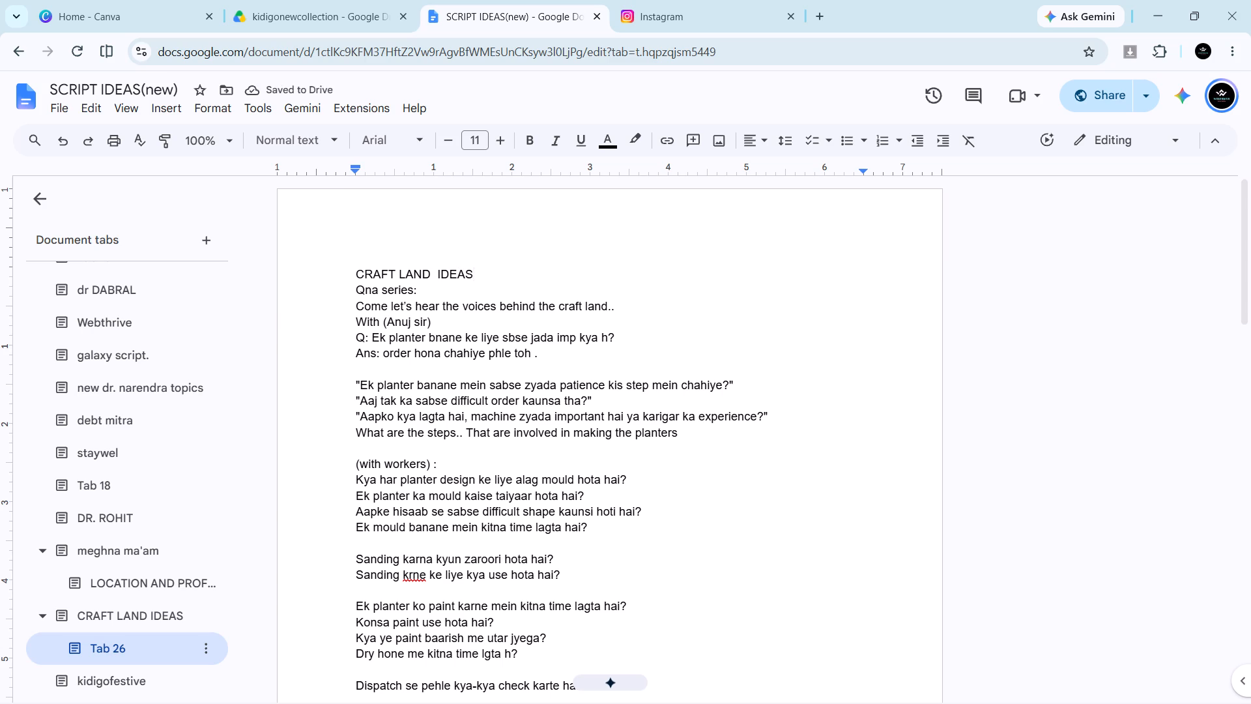
Add a colon after the "CRAFT LAND IDEAS" title and format the title as bold, underlined, size 14 text.
{"action": "type", "text": ":"}
{"action": "key", "text": "space"}
{"action": "left_click_drag", "start_coordinate": [351, 273], "coordinate": [542, 257]}
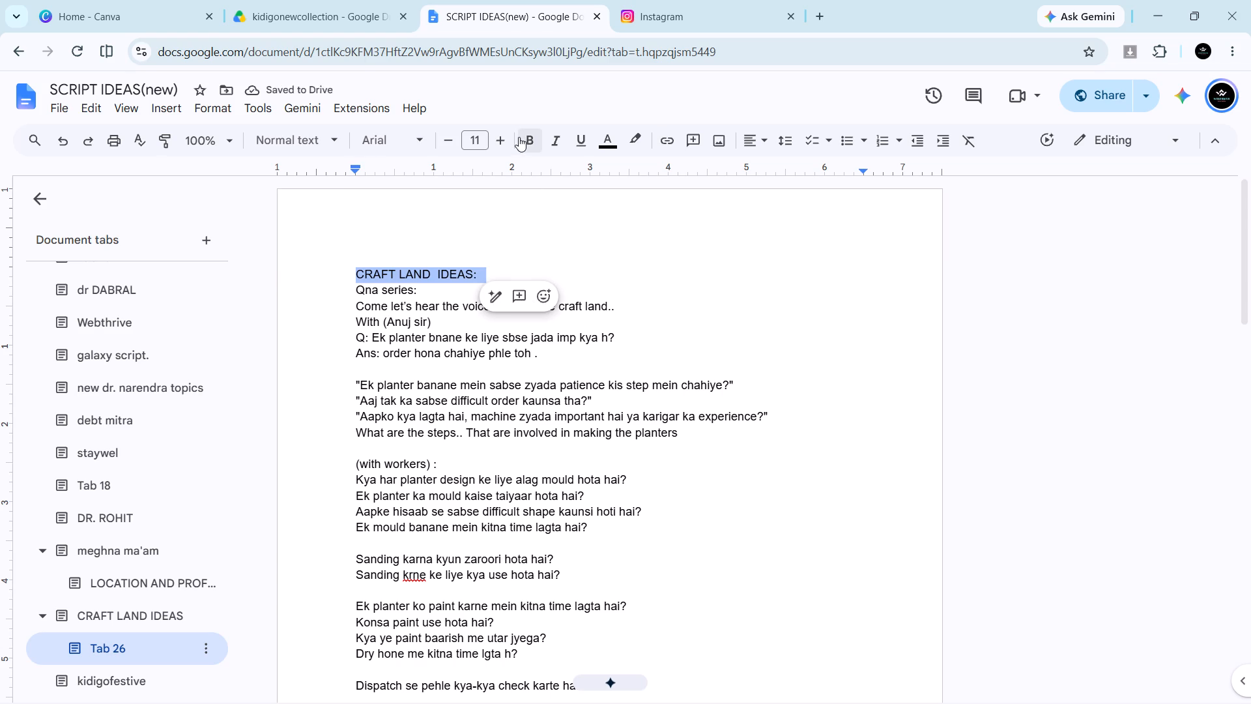
{"action": "left_click", "coordinate": [519, 137]}
{"action": "triple_click", "coordinate": [504, 137]}
{"action": "left_click", "coordinate": [578, 141]}
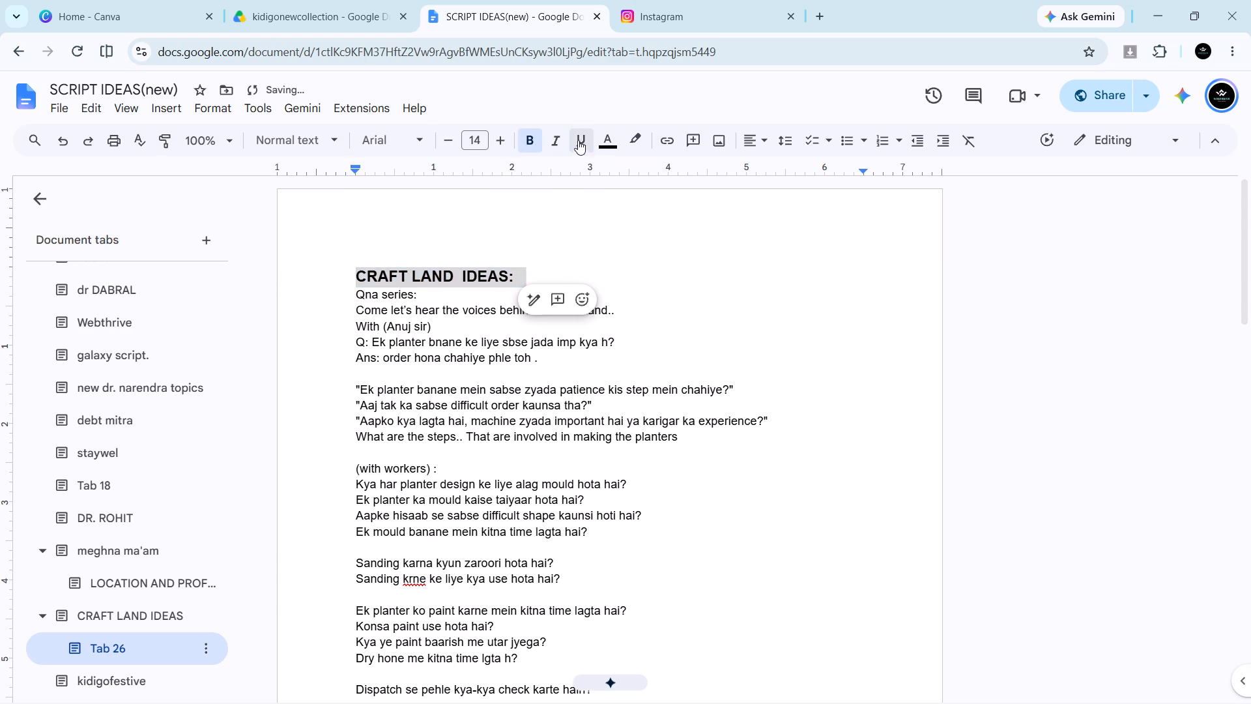
{"action": "left_click", "coordinate": [630, 285]}
{"action": "left_click", "coordinate": [548, 259]}
Insert a blank line between the "CRAFT LAND IDEAS:" title and the "Qna series:" line.
{"action": "left_click", "coordinate": [525, 280]}
{"action": "key", "text": "Return"}
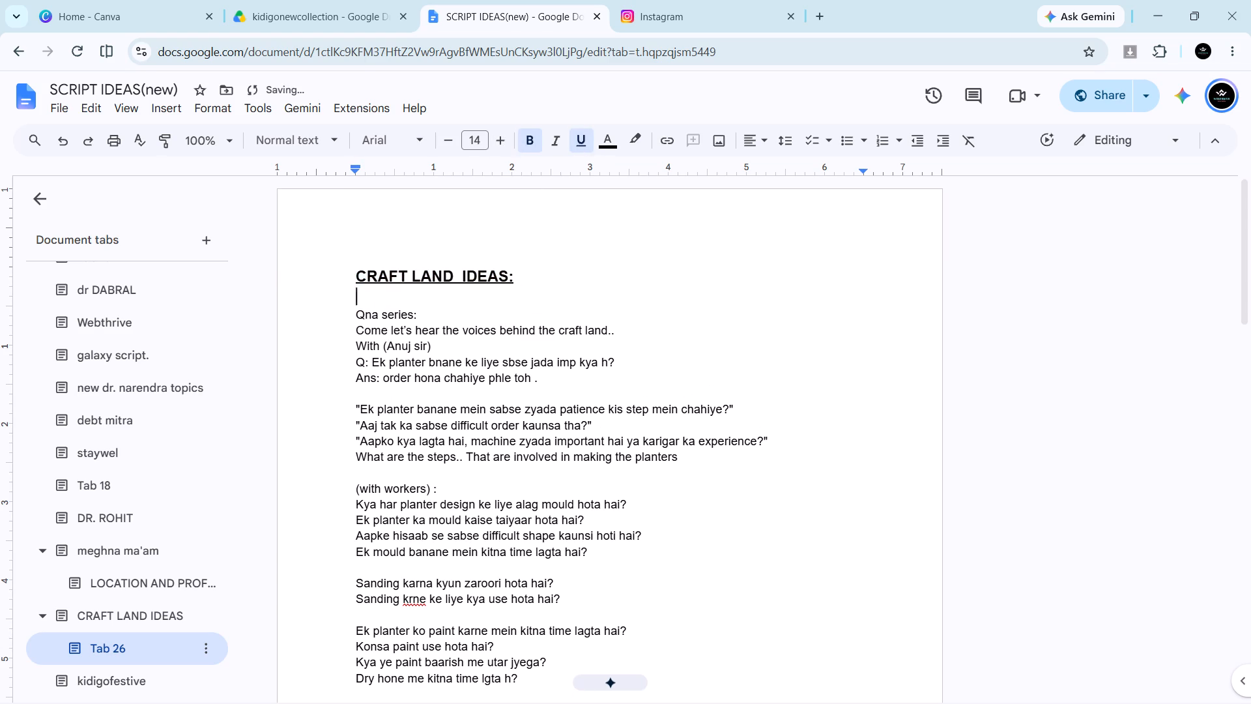
Make the "Qna series:" subheading bold.
{"action": "left_click", "coordinate": [437, 319]}
{"action": "left_click_drag", "start_coordinate": [437, 317], "coordinate": [345, 322]}
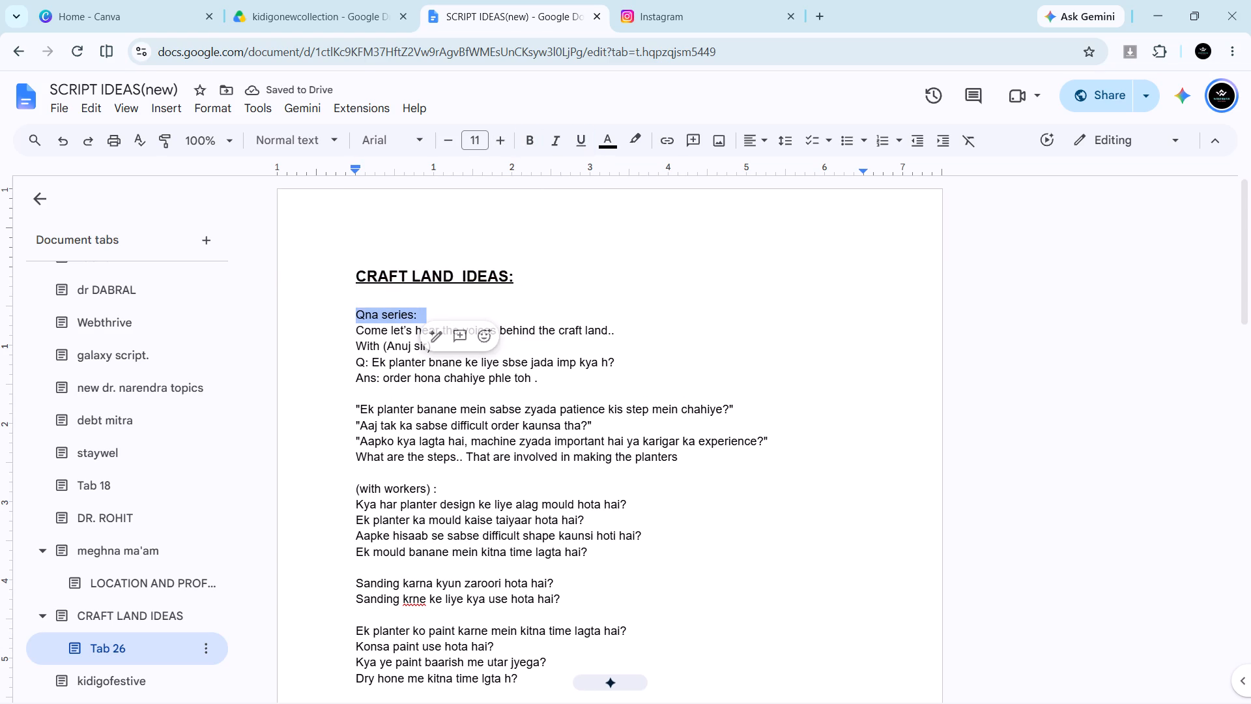
{"action": "left_click", "coordinate": [536, 130]}
{"action": "left_click", "coordinate": [529, 293]}
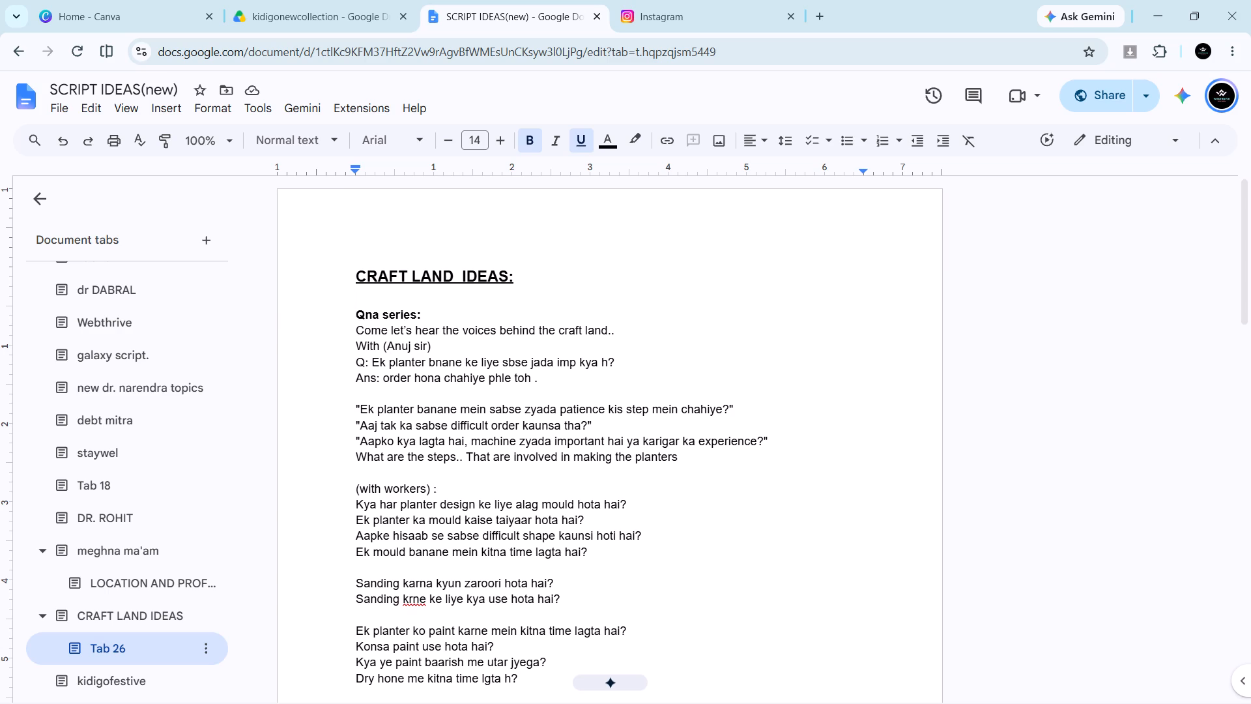
Centre the "CRAFT LAND IDEAS:" title on the page.
{"action": "scroll", "coordinate": [547, 315], "scroll_direction": "down", "scroll_amount": 2}
{"action": "scroll", "coordinate": [474, 297], "scroll_direction": "up", "scroll_amount": 2}
{"action": "left_click", "coordinate": [350, 267]}
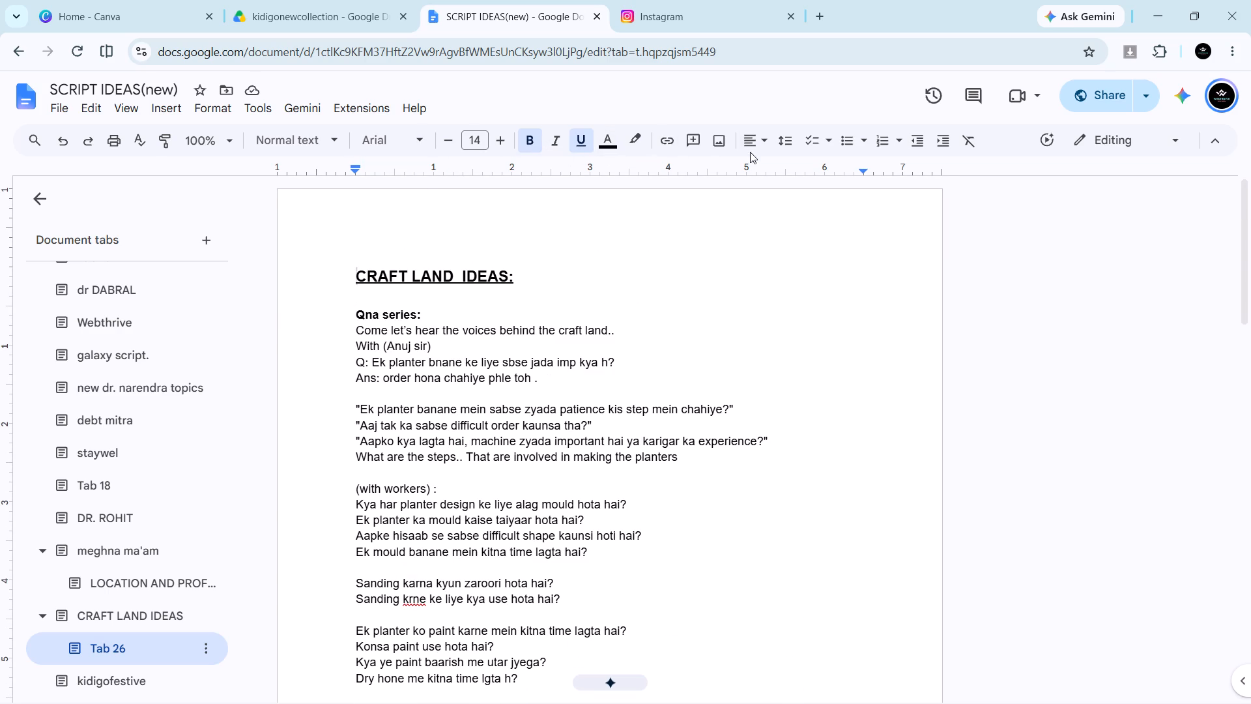
{"action": "left_click", "coordinate": [753, 139]}
{"action": "left_click", "coordinate": [782, 172]}
{"action": "left_click", "coordinate": [794, 263]}
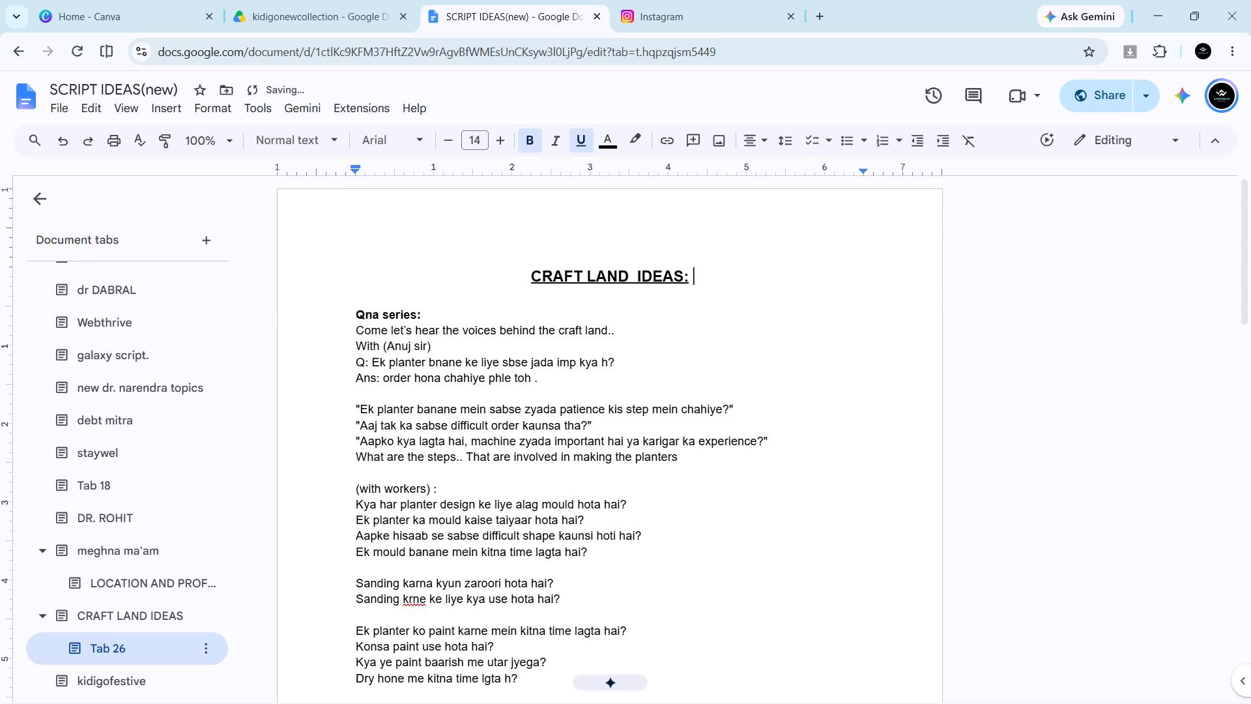
{"action": "left_click", "coordinate": [749, 270]}
Review the whole Craft Land document, from the interview questions through to the Instagram reel links on the second page.
{"action": "scroll", "coordinate": [747, 322], "scroll_direction": "down", "scroll_amount": 13}
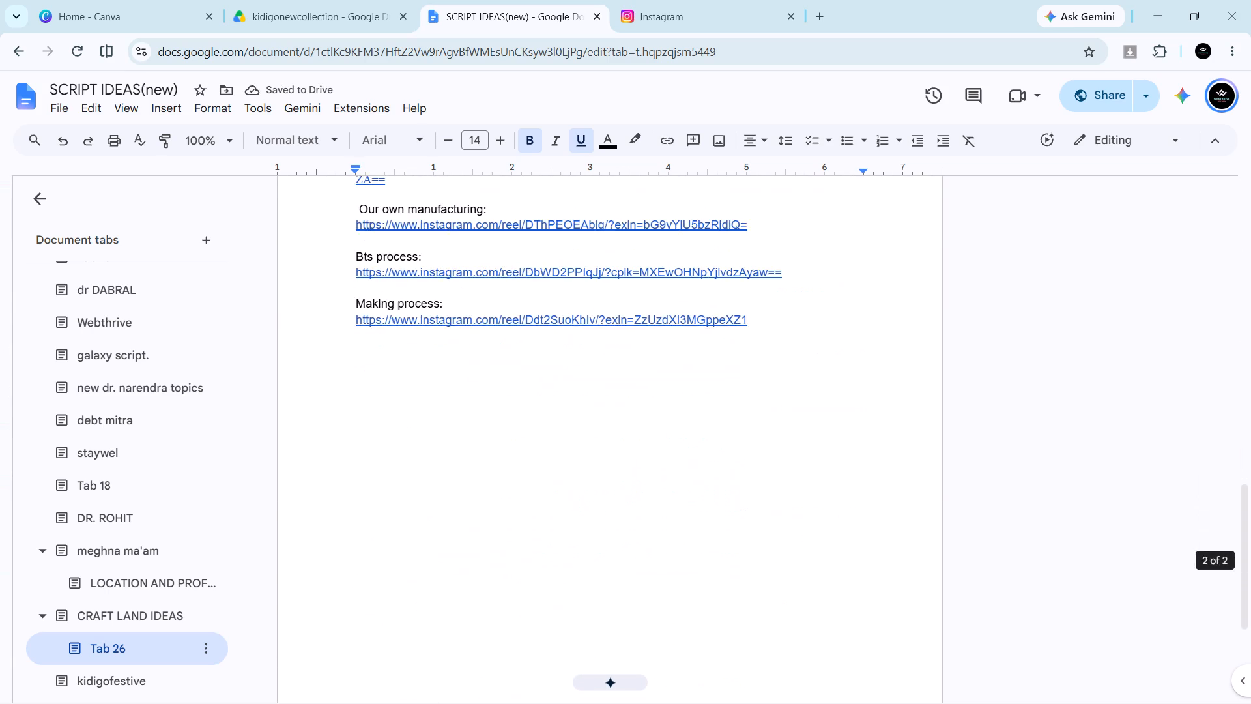
{"action": "scroll", "coordinate": [747, 322], "scroll_direction": "down", "scroll_amount": 3}
{"action": "scroll", "coordinate": [747, 322], "scroll_direction": "up", "scroll_amount": 11}
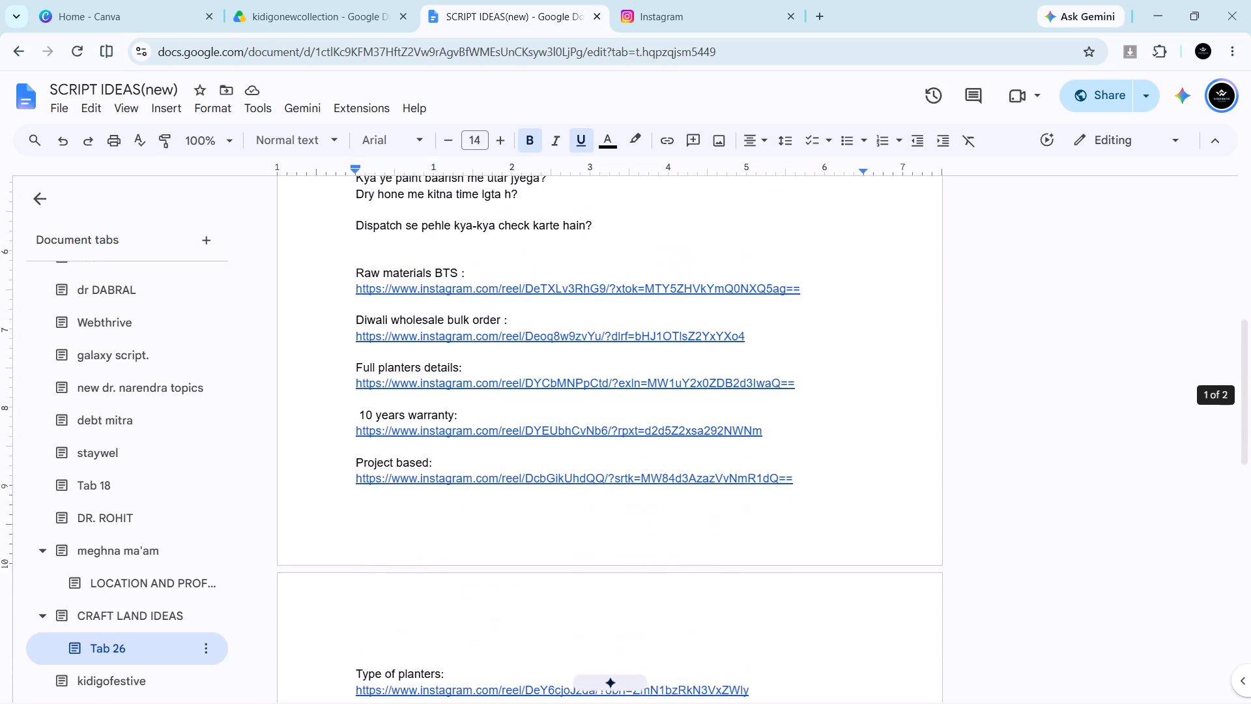
{"action": "scroll", "coordinate": [747, 321], "scroll_direction": "up", "scroll_amount": 4}
{"action": "scroll", "coordinate": [747, 321], "scroll_direction": "down", "scroll_amount": 3}
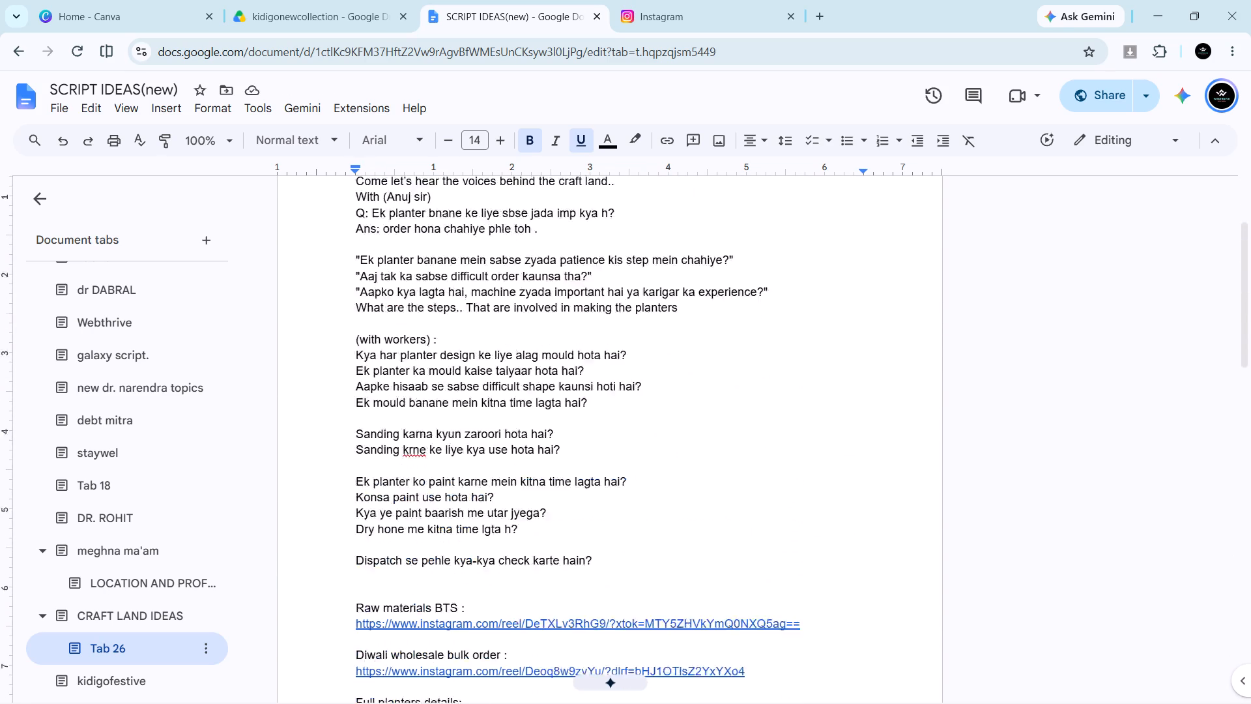
{"action": "scroll", "coordinate": [747, 321], "scroll_direction": "up", "scroll_amount": 4}
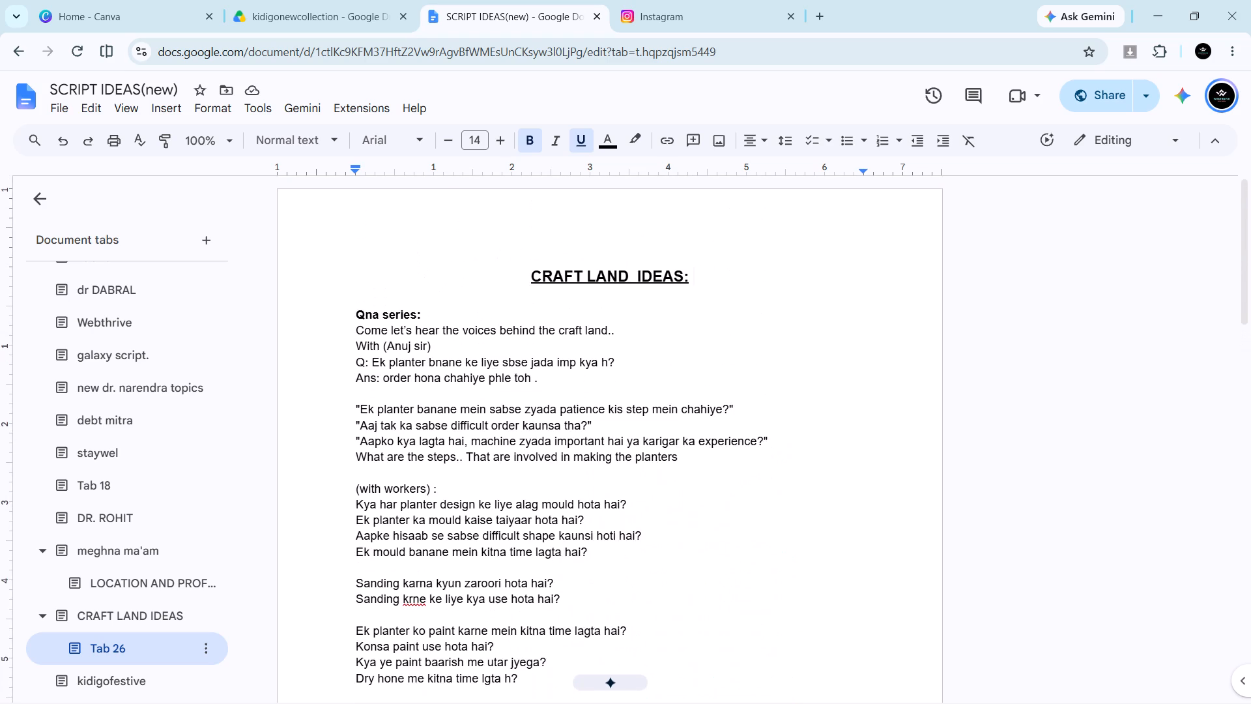
Place the text cursor at the end of the line "What are the steps.. That are involved in making the planters".
{"action": "scroll", "coordinate": [747, 321], "scroll_direction": "down", "scroll_amount": 1}
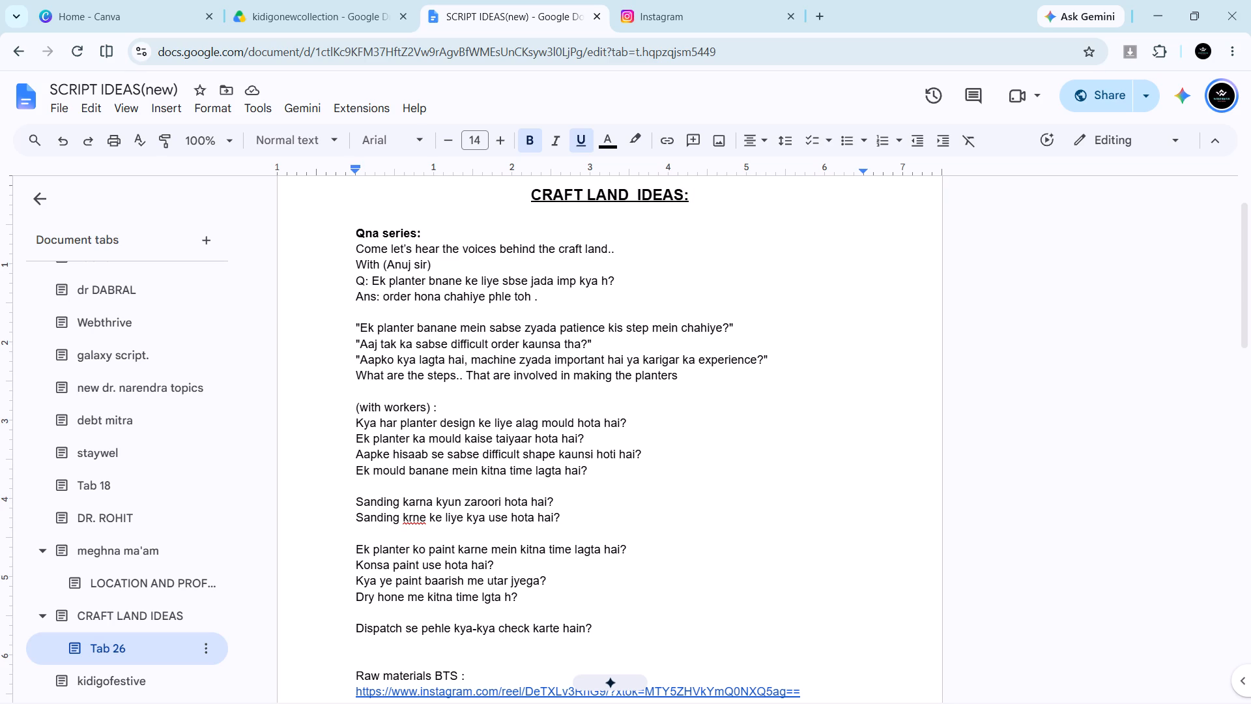
{"action": "left_click", "coordinate": [685, 378]}
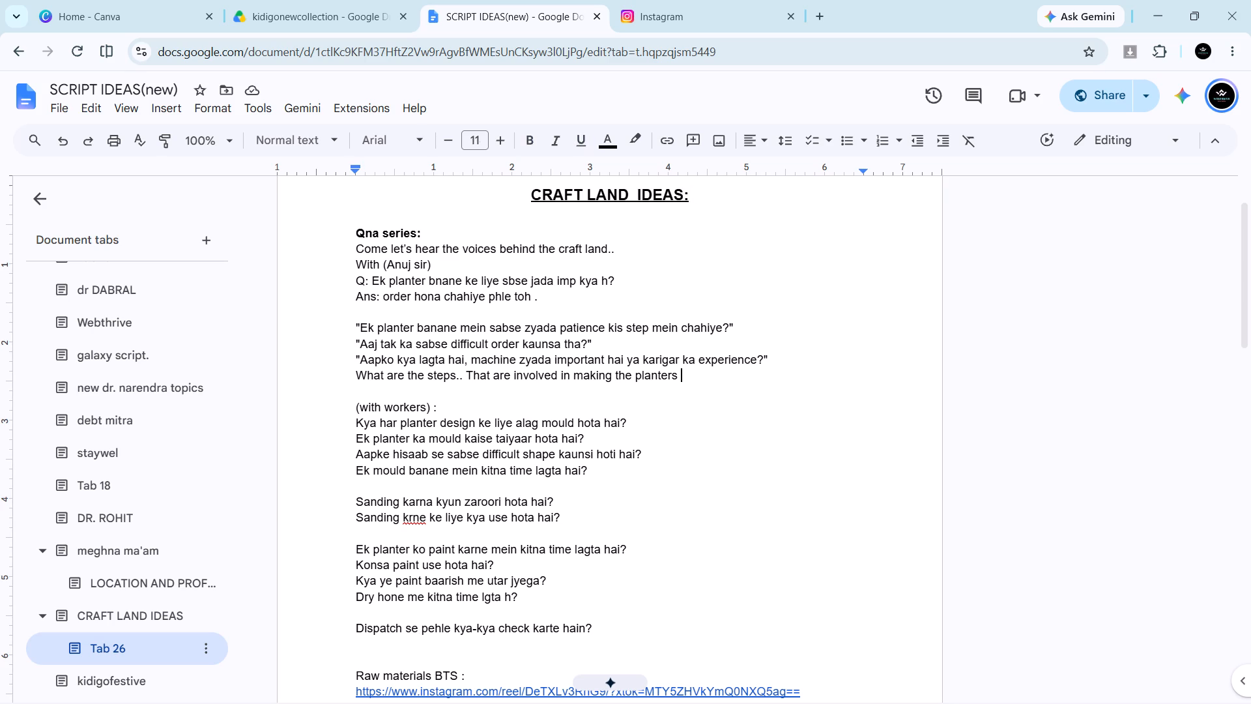
Add a full stop at the end of the line "What are the steps.. That are involved in making the planters".
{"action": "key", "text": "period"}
{"action": "left_click", "coordinate": [647, 435]}
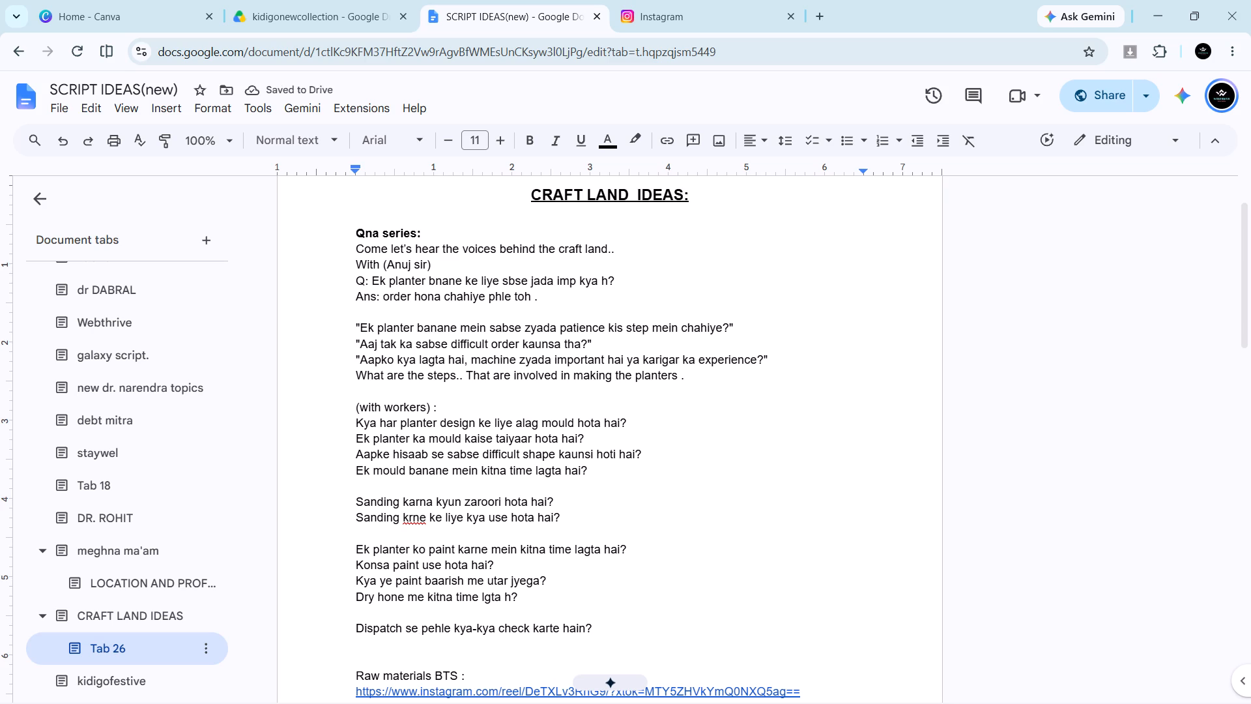
Delete the question "Aapke hisaab se sabse difficult shape kaunsi hoti hai?" from the workers' section, along with its leftover blank line.
{"action": "scroll", "coordinate": [453, 454], "scroll_direction": "down", "scroll_amount": 1}
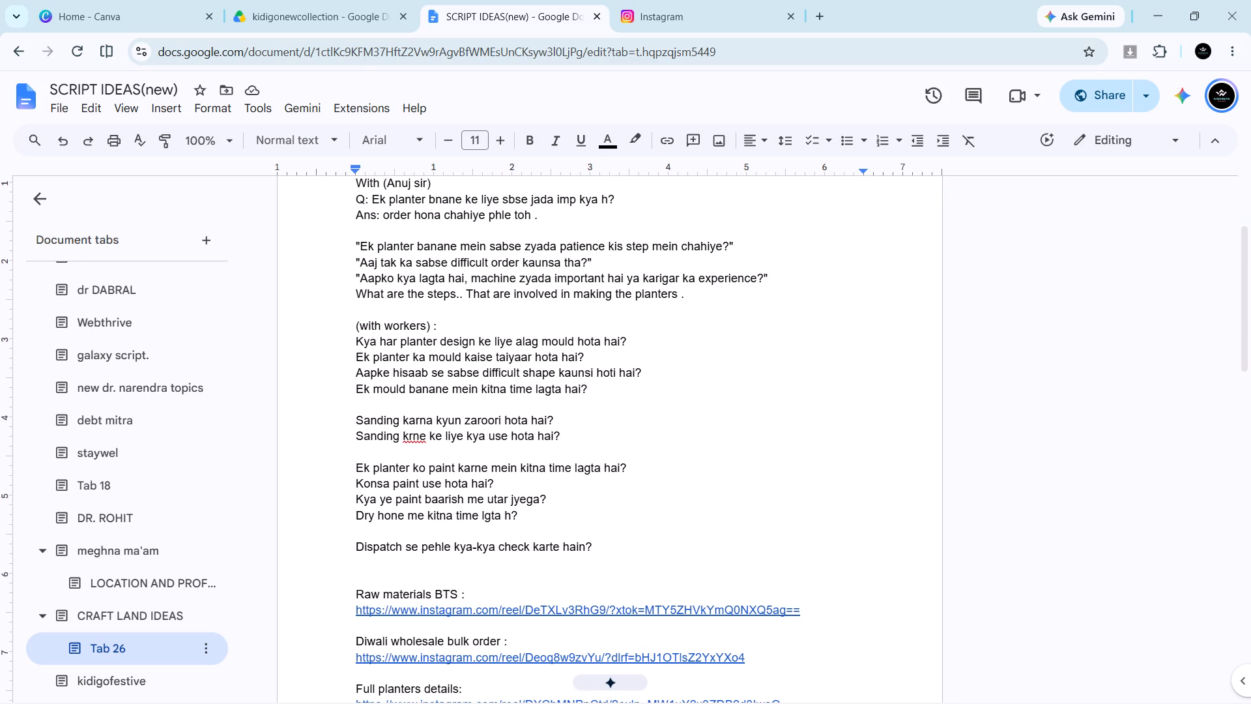
{"action": "left_click_drag", "start_coordinate": [651, 370], "coordinate": [362, 377]}
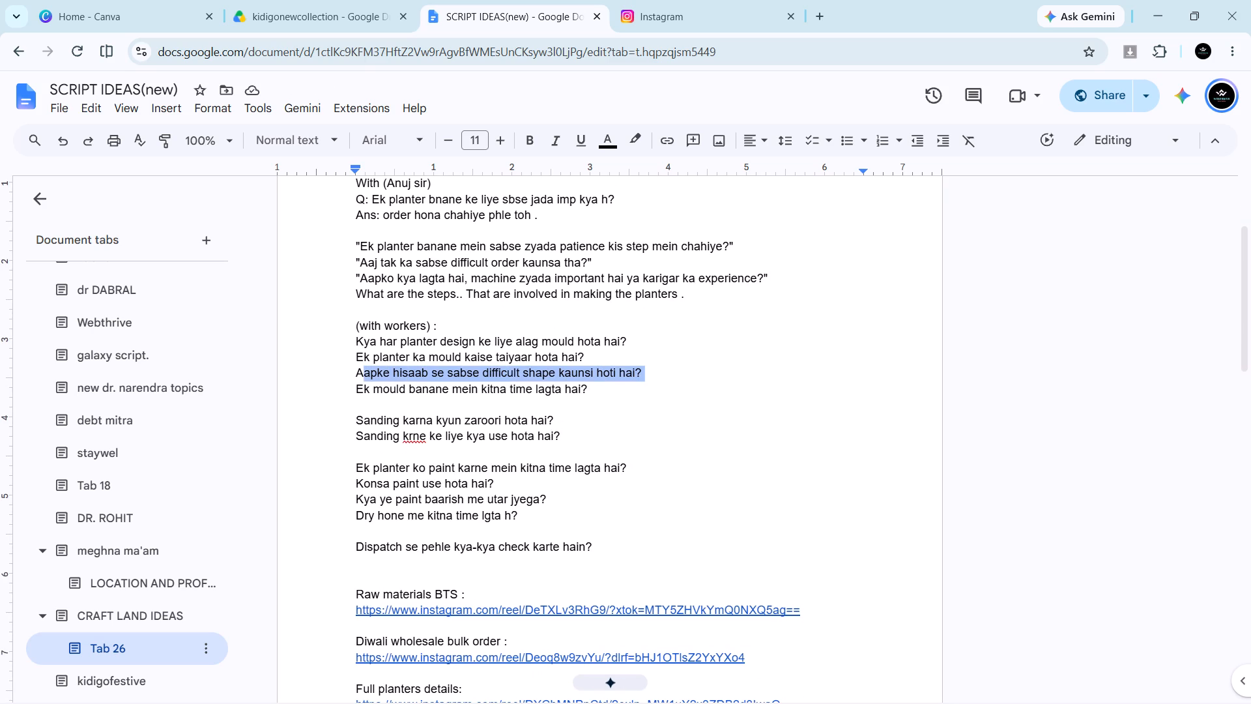
{"action": "left_click_drag", "start_coordinate": [362, 377], "coordinate": [343, 378]}
{"action": "key", "text": "BackSpace"}
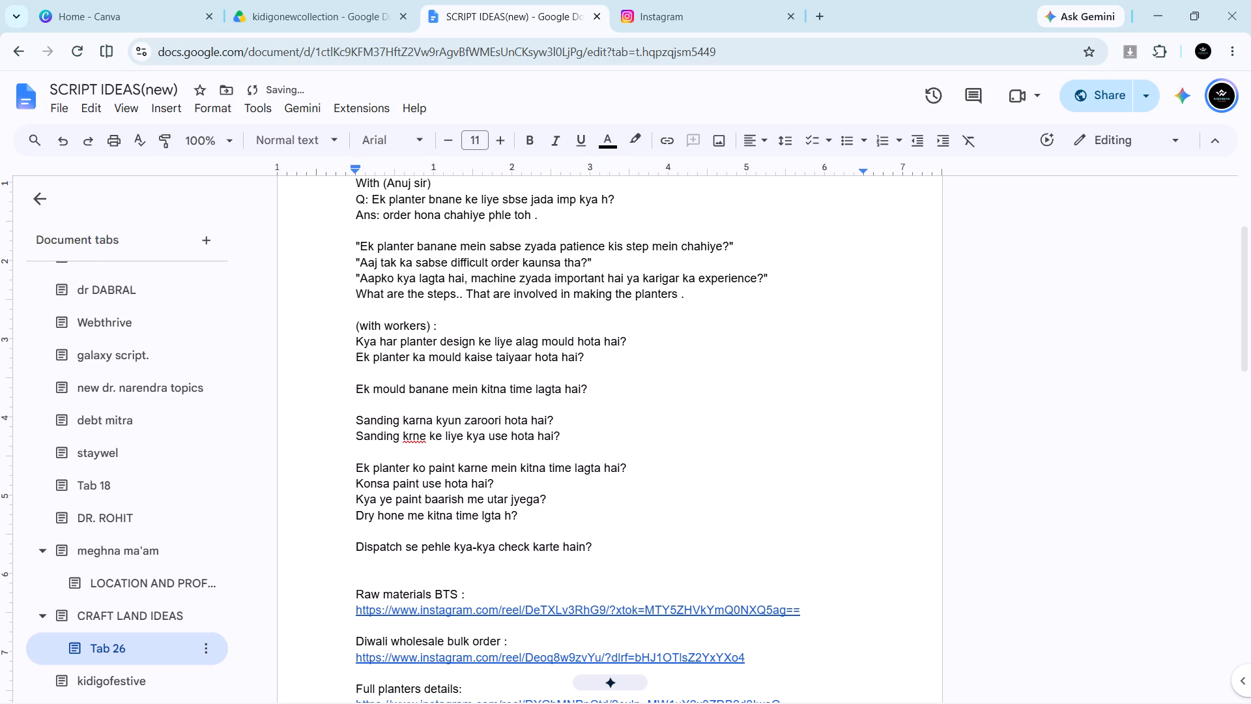
{"action": "key", "text": "BackSpace"}
{"action": "left_click", "coordinate": [654, 428]}
Check the rest of the document down to the reel links, and export the current tab as a PDF document.
{"action": "scroll", "coordinate": [526, 422], "scroll_direction": "down", "scroll_amount": 1}
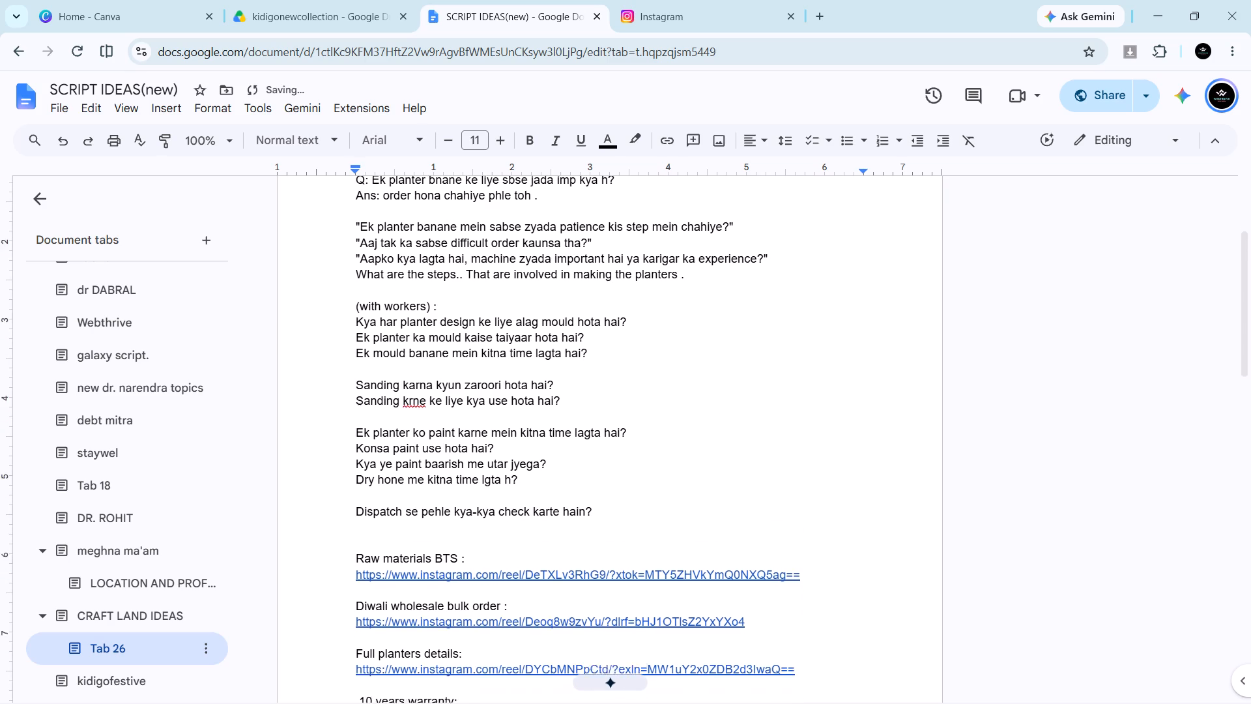
{"action": "scroll", "coordinate": [610, 437], "scroll_direction": "down", "scroll_amount": 1}
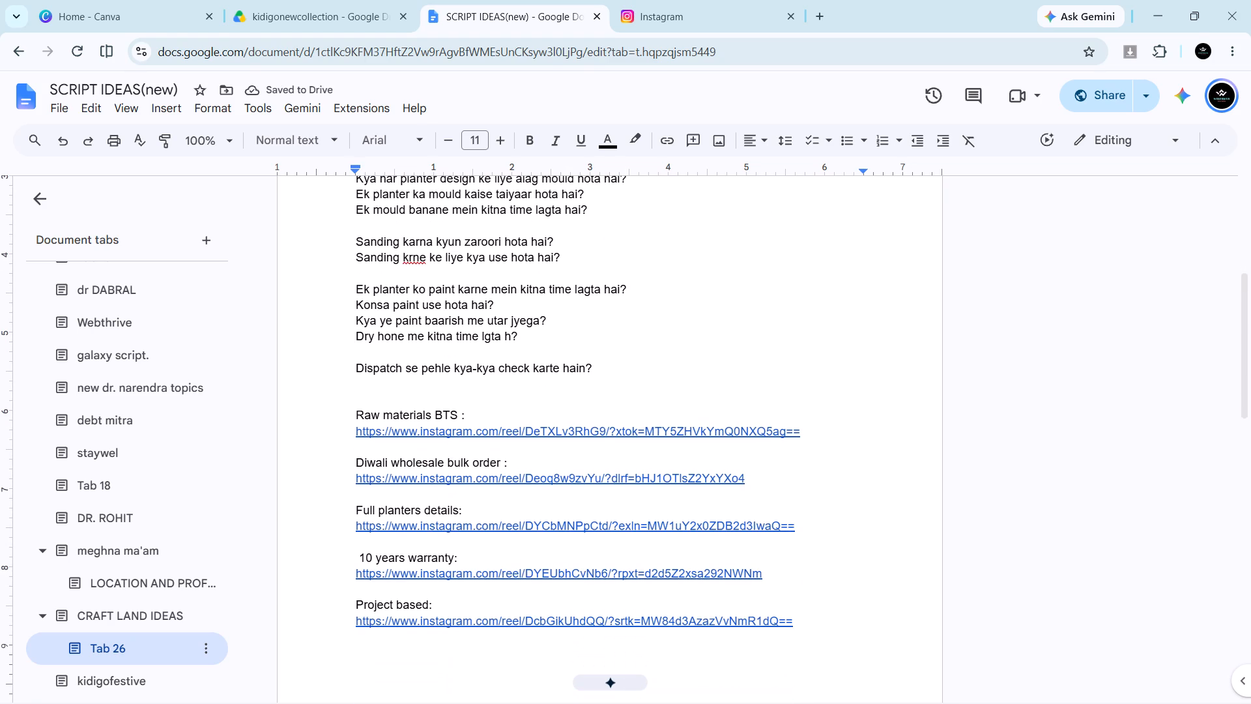
{"action": "scroll", "coordinate": [637, 377], "scroll_direction": "down", "scroll_amount": 1}
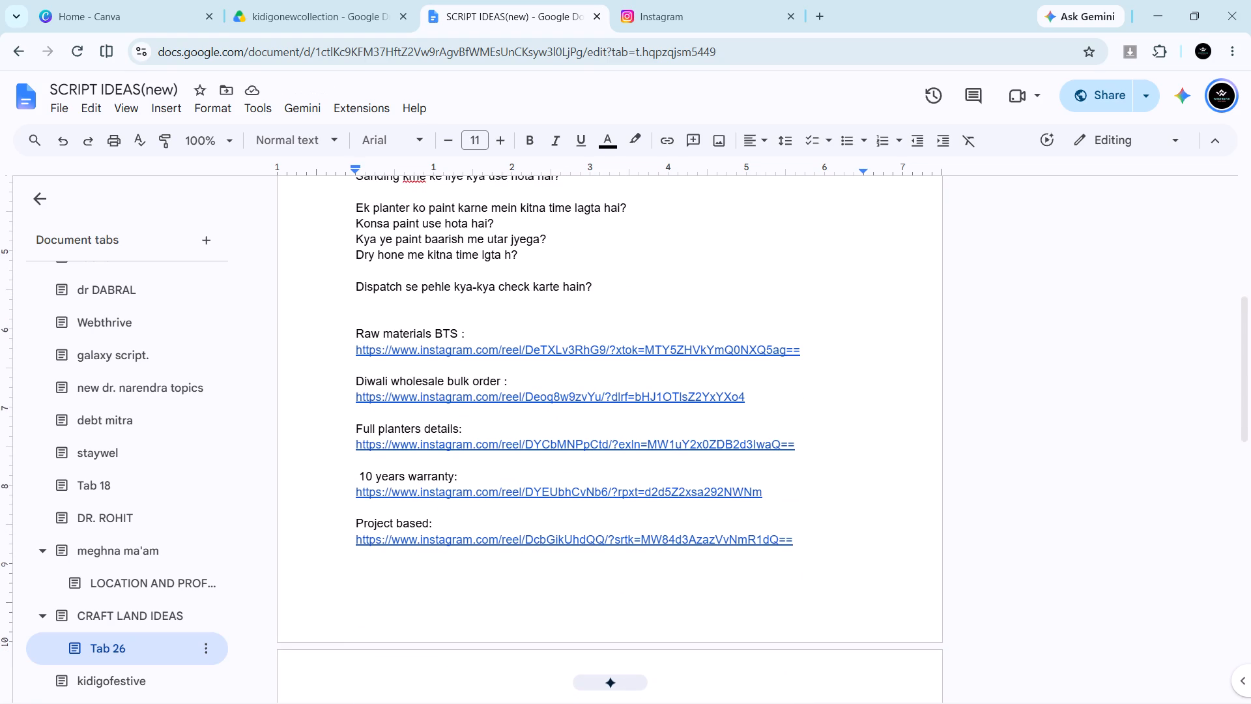
{"action": "scroll", "coordinate": [664, 291], "scroll_direction": "down", "scroll_amount": 6}
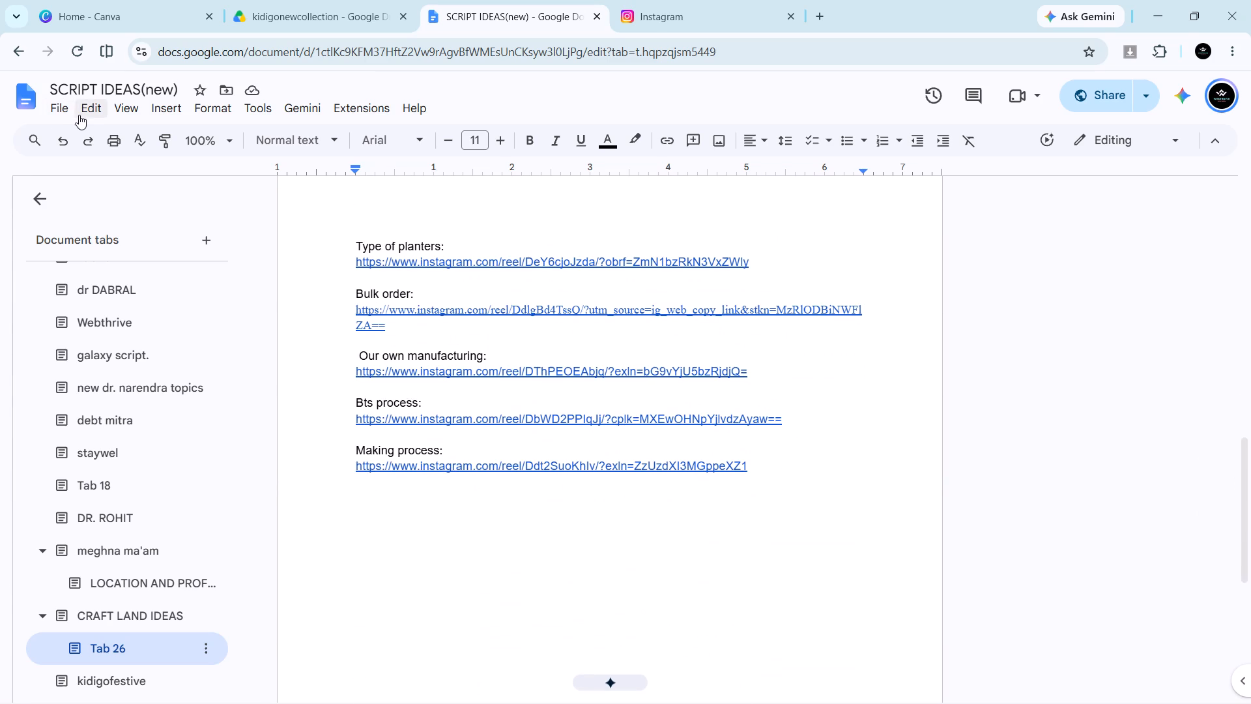
{"action": "left_click", "coordinate": [72, 111]}
{"action": "left_click", "coordinate": [51, 117]}
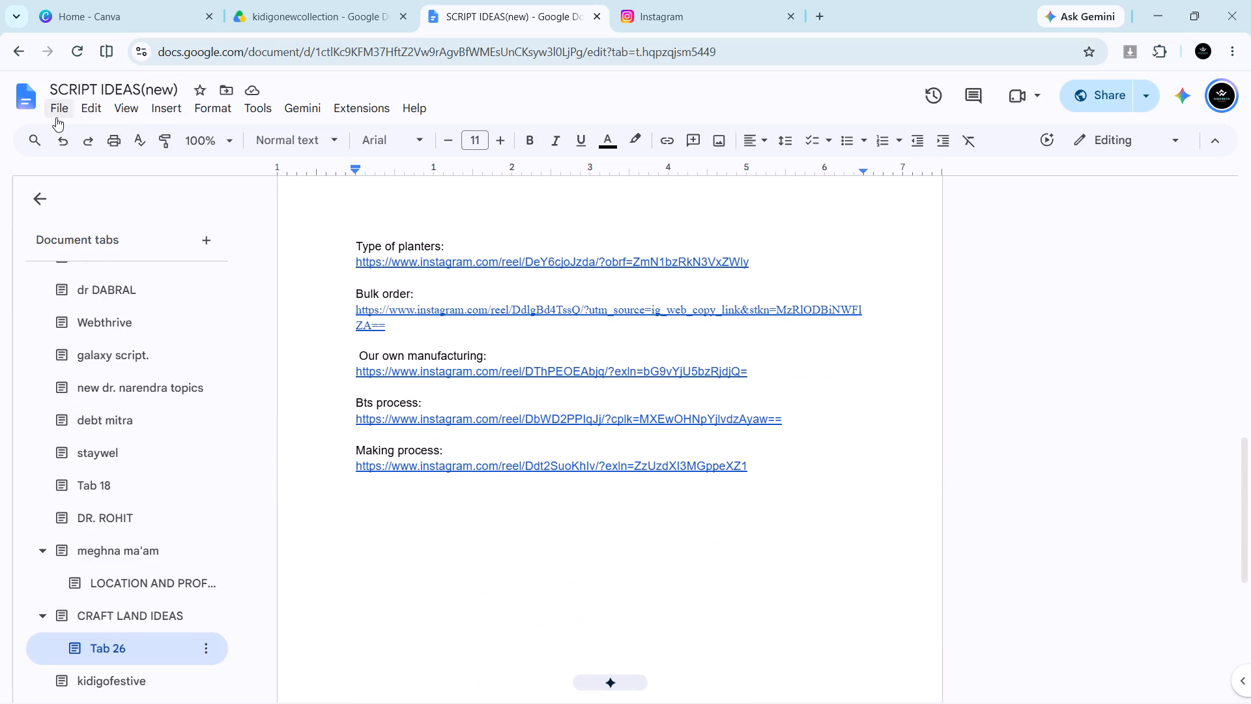
{"action": "left_click", "coordinate": [58, 117]}
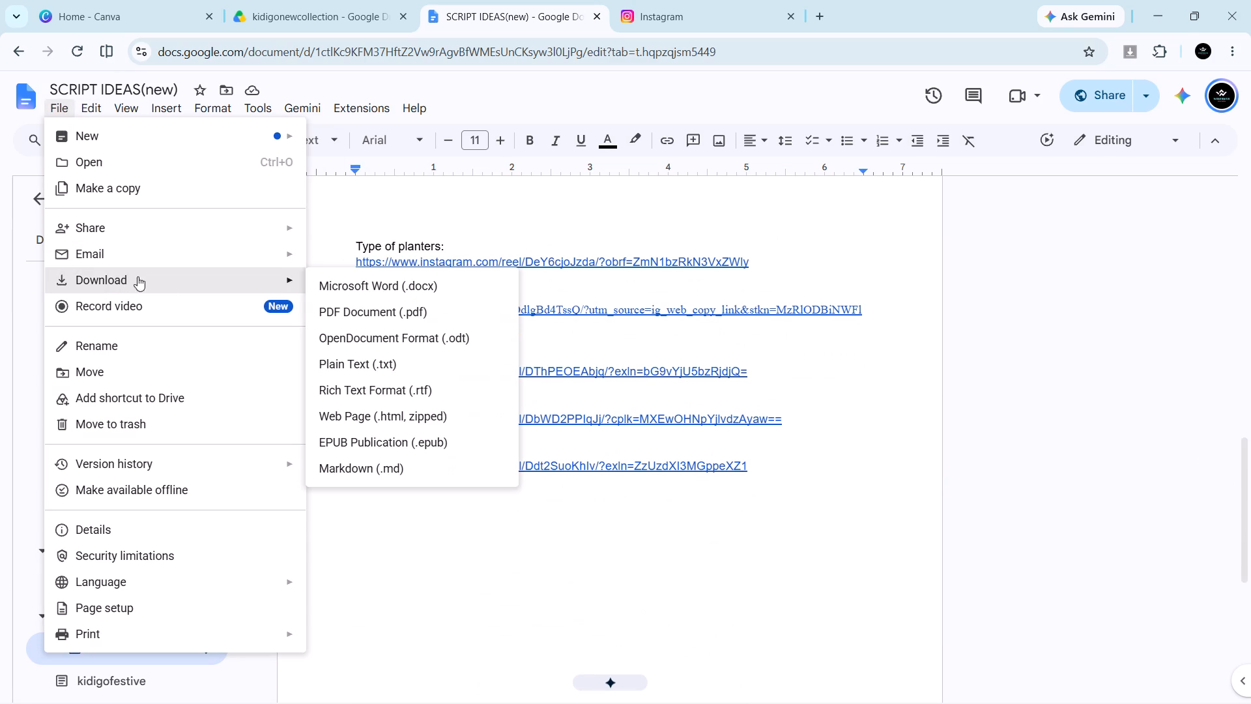
{"action": "left_click", "coordinate": [368, 311]}
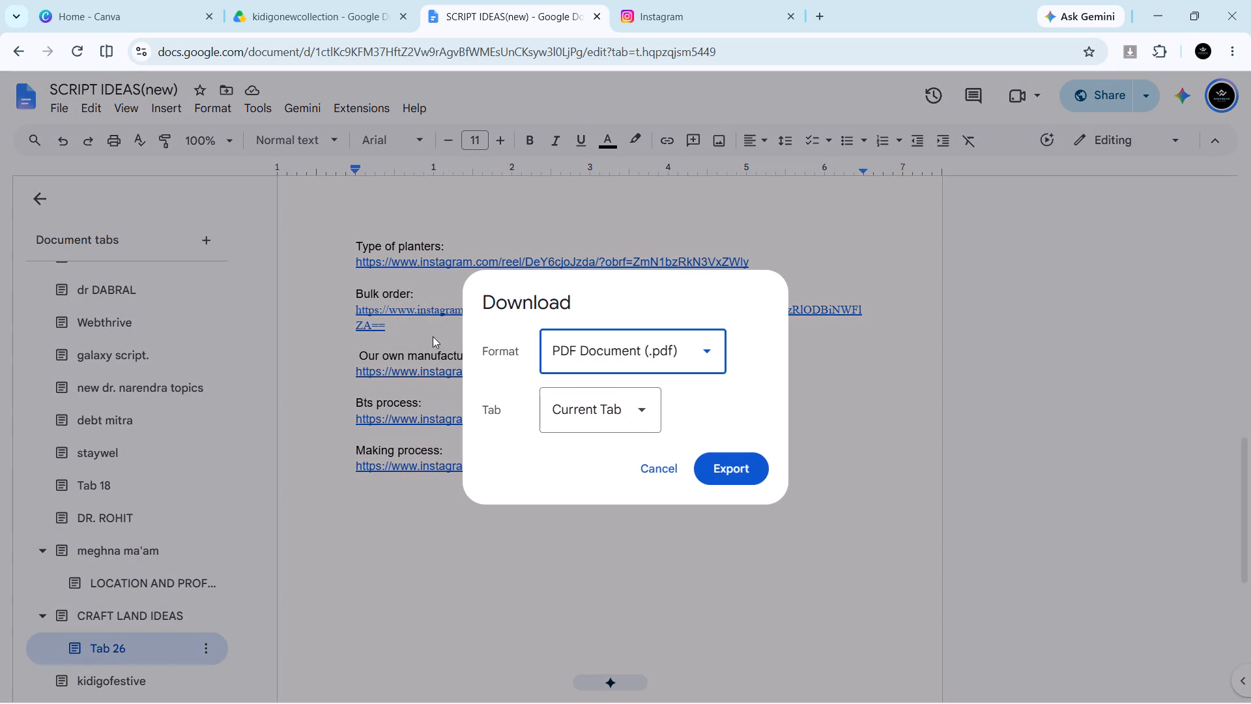
{"action": "left_click", "coordinate": [712, 467]}
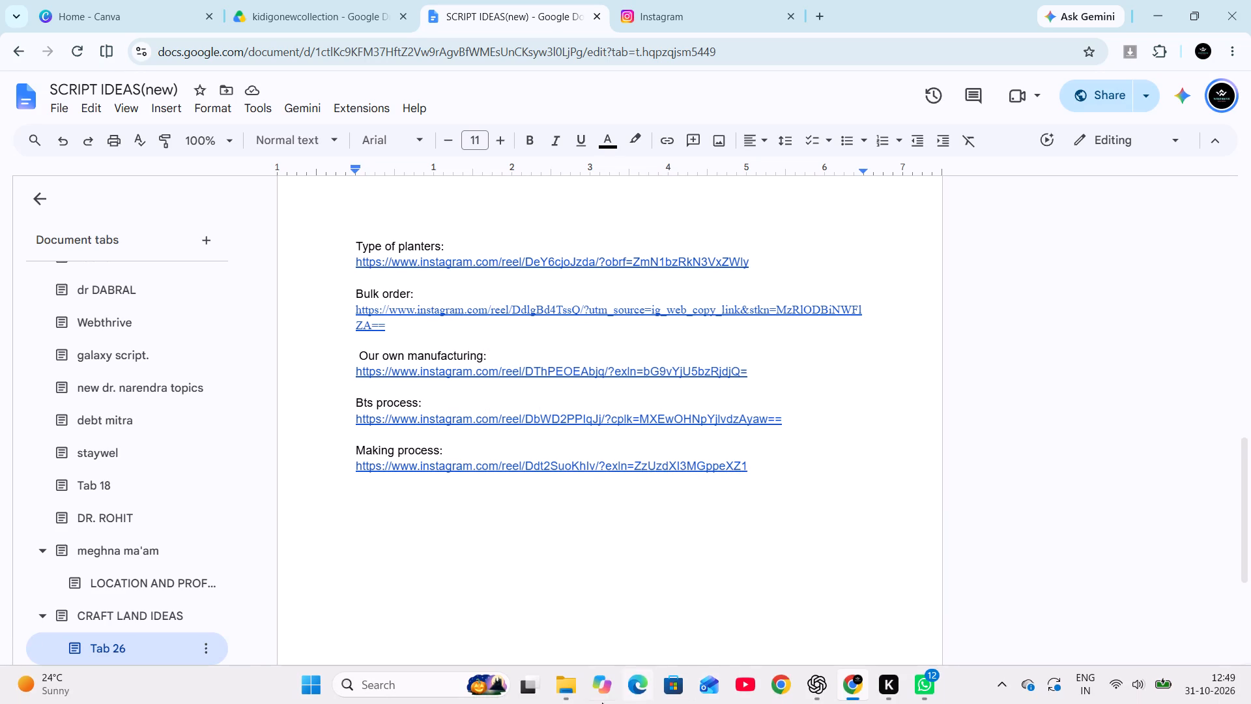
In File Explorer's Downloads folder, rename the newly exported "SCRIPT IDEAS(new) (43)" PDF as CRAFTLANDIDEAS.
{"action": "left_click", "coordinate": [570, 693]}
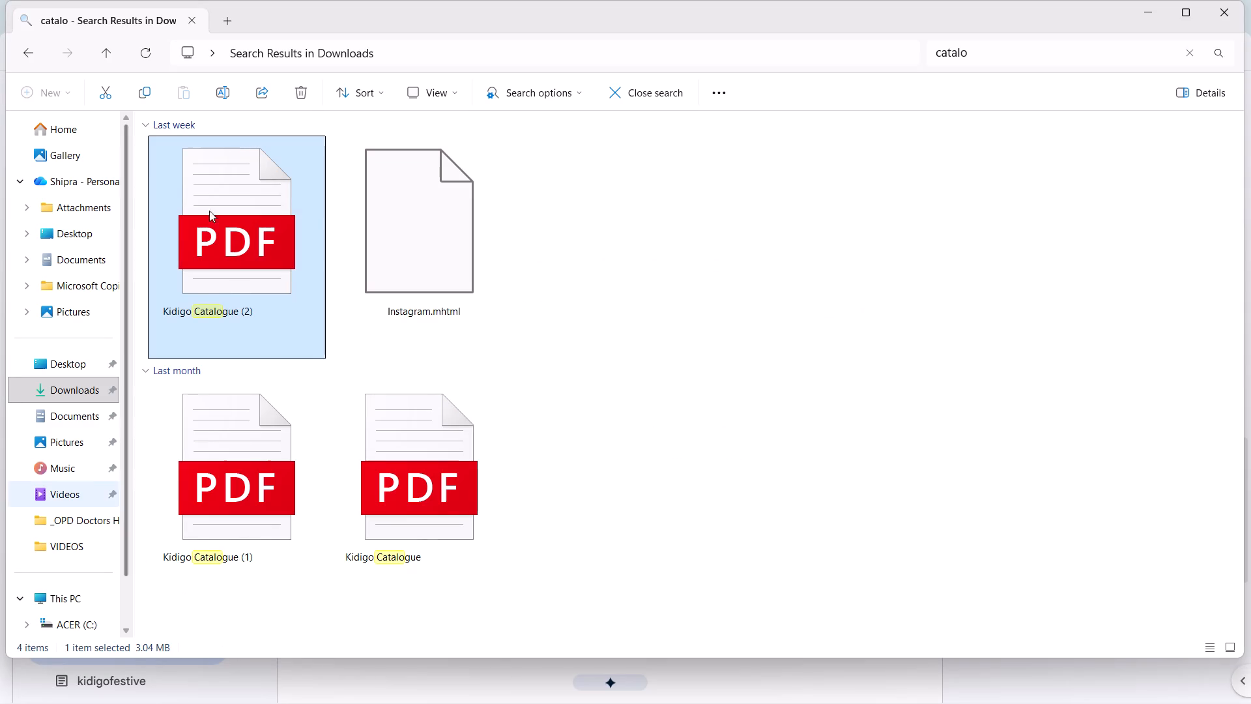
{"action": "left_click", "coordinate": [1186, 51]}
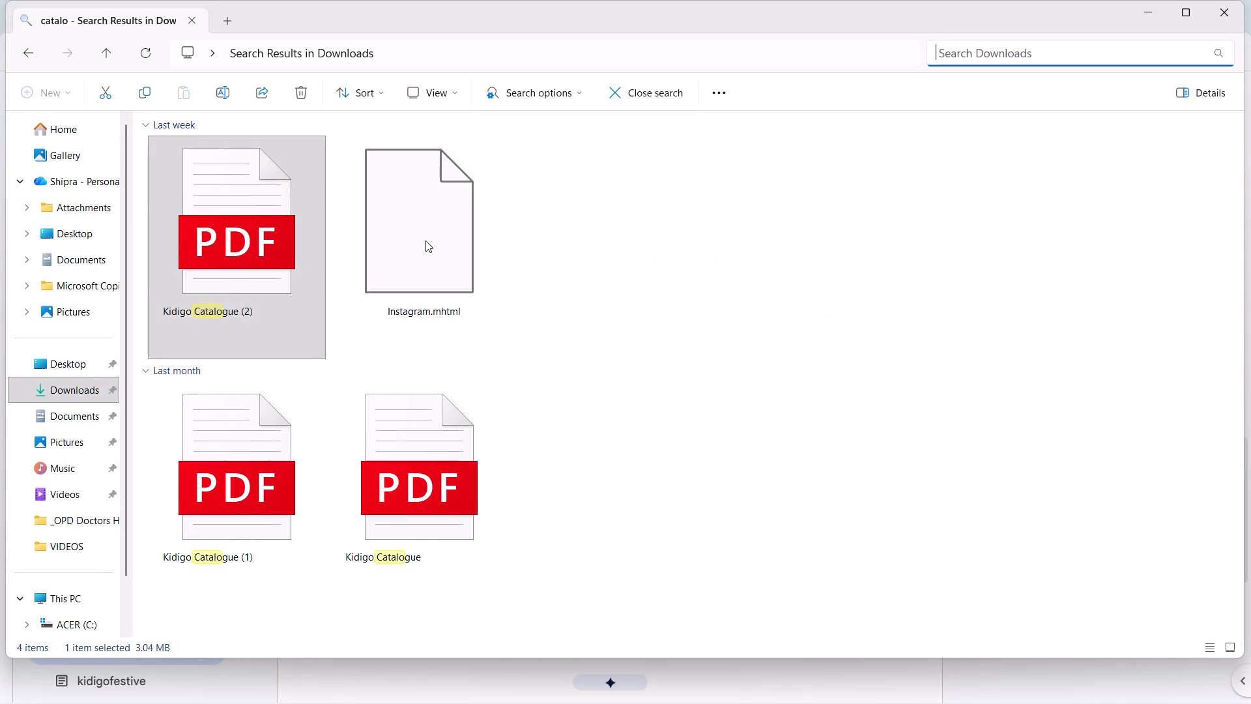
{"action": "left_click", "coordinate": [70, 396]}
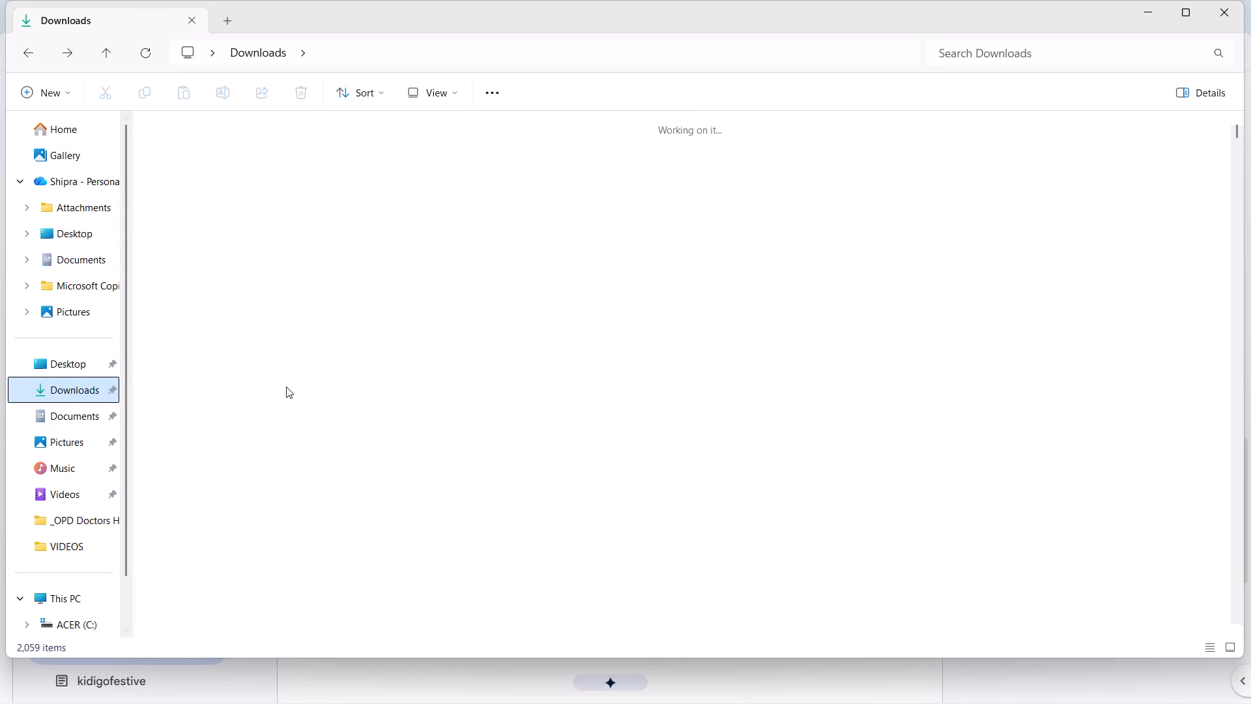
{"action": "left_click", "coordinate": [221, 229]}
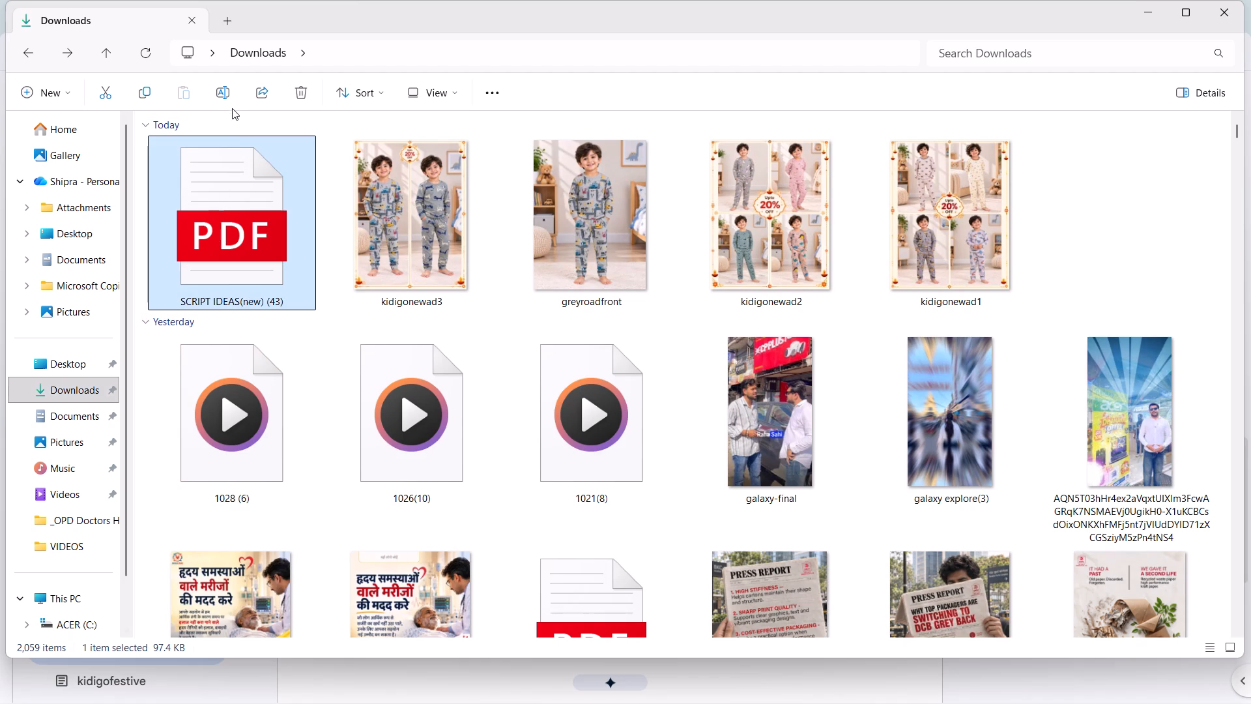
{"action": "left_click", "coordinate": [229, 97]}
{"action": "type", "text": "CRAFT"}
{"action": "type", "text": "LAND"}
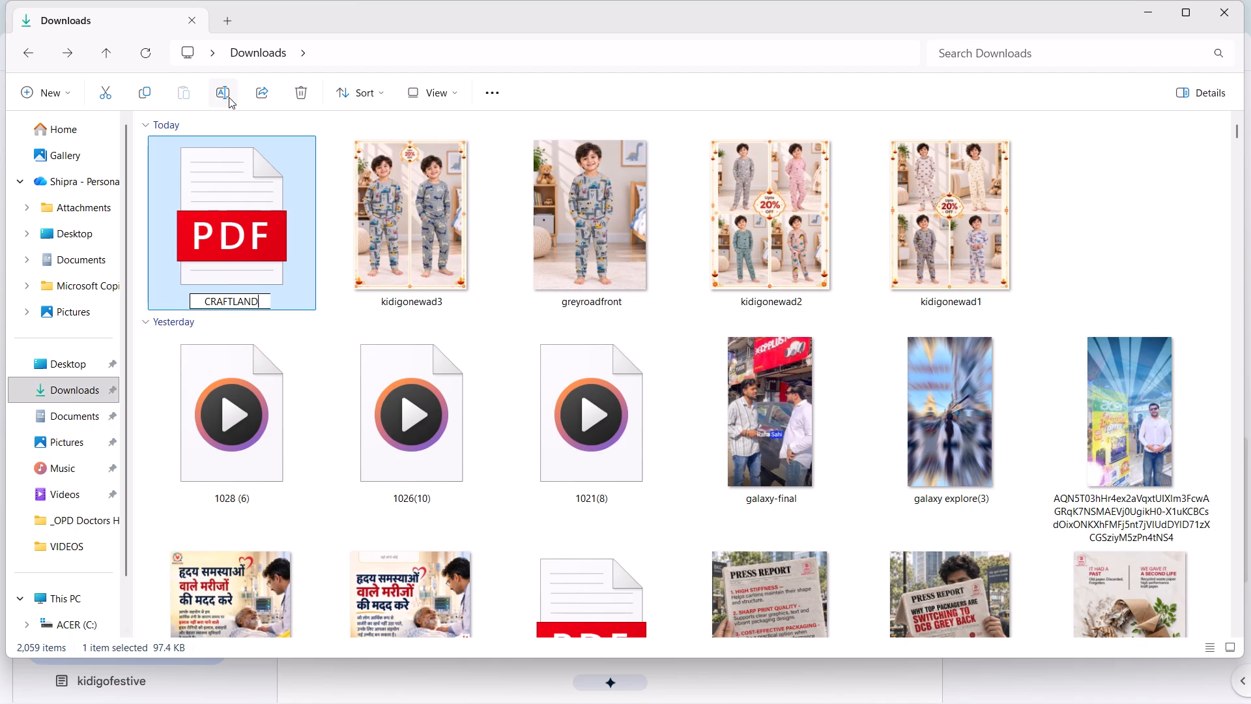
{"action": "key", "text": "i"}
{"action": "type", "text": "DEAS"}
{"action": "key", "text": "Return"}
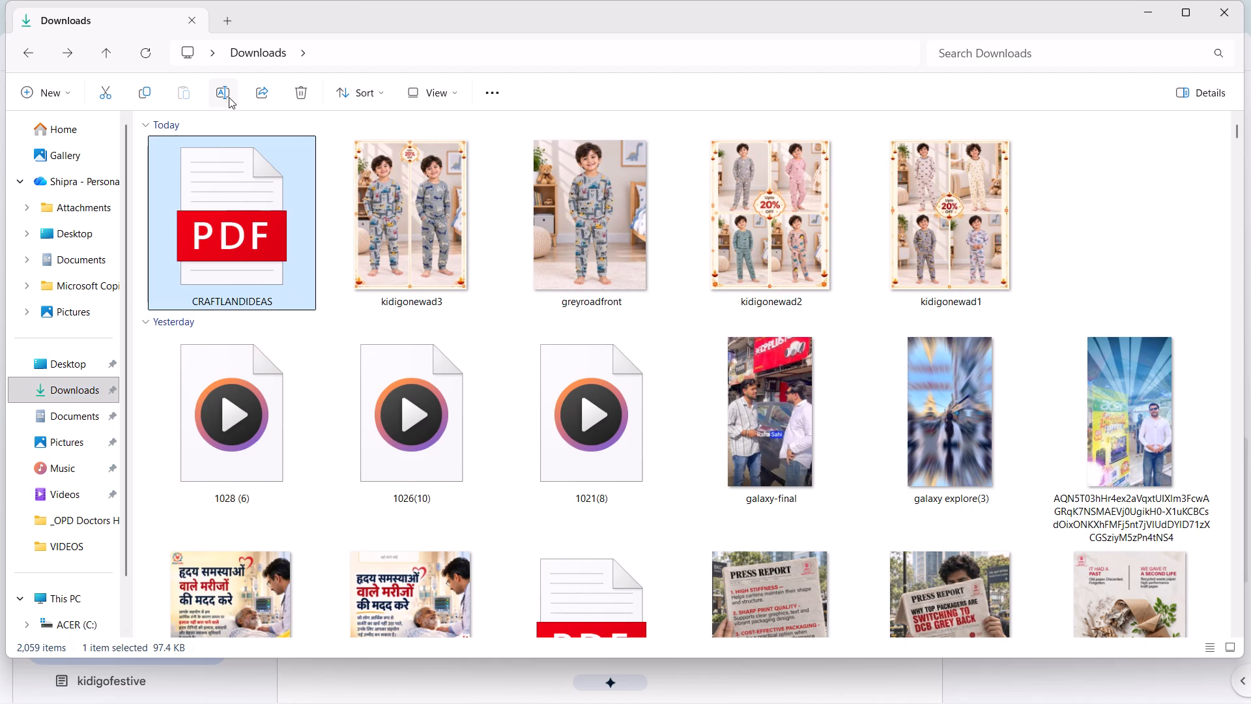
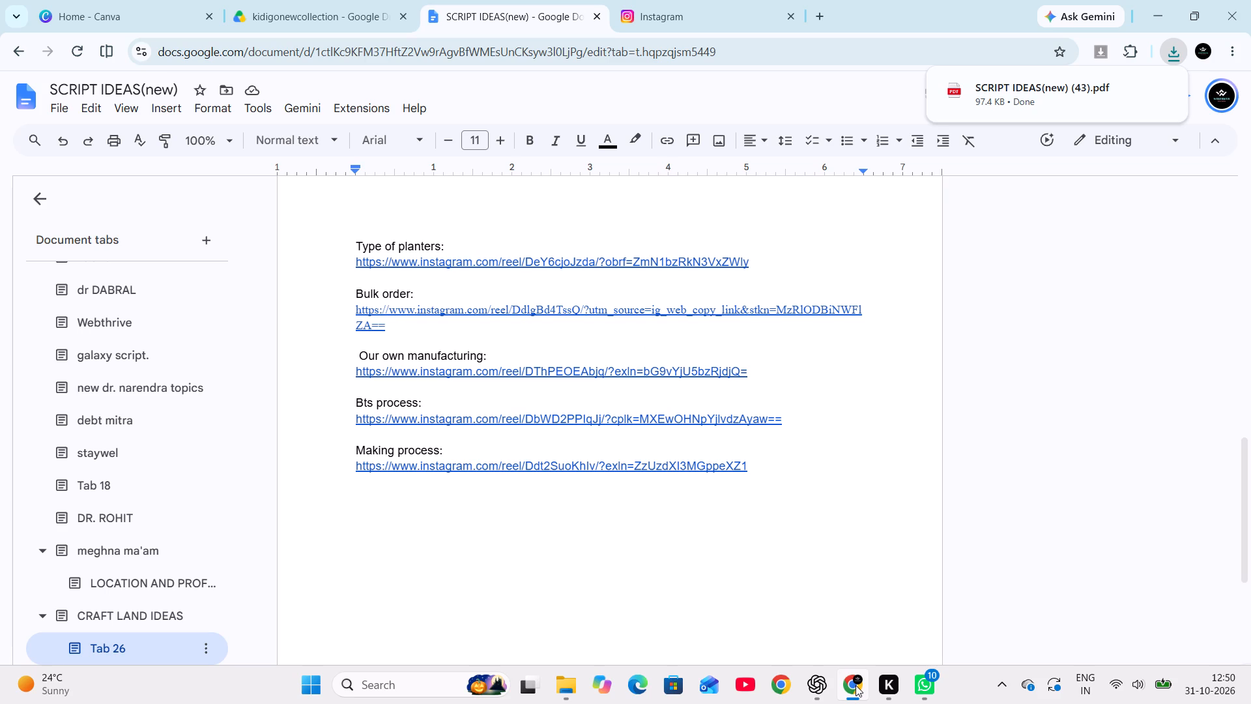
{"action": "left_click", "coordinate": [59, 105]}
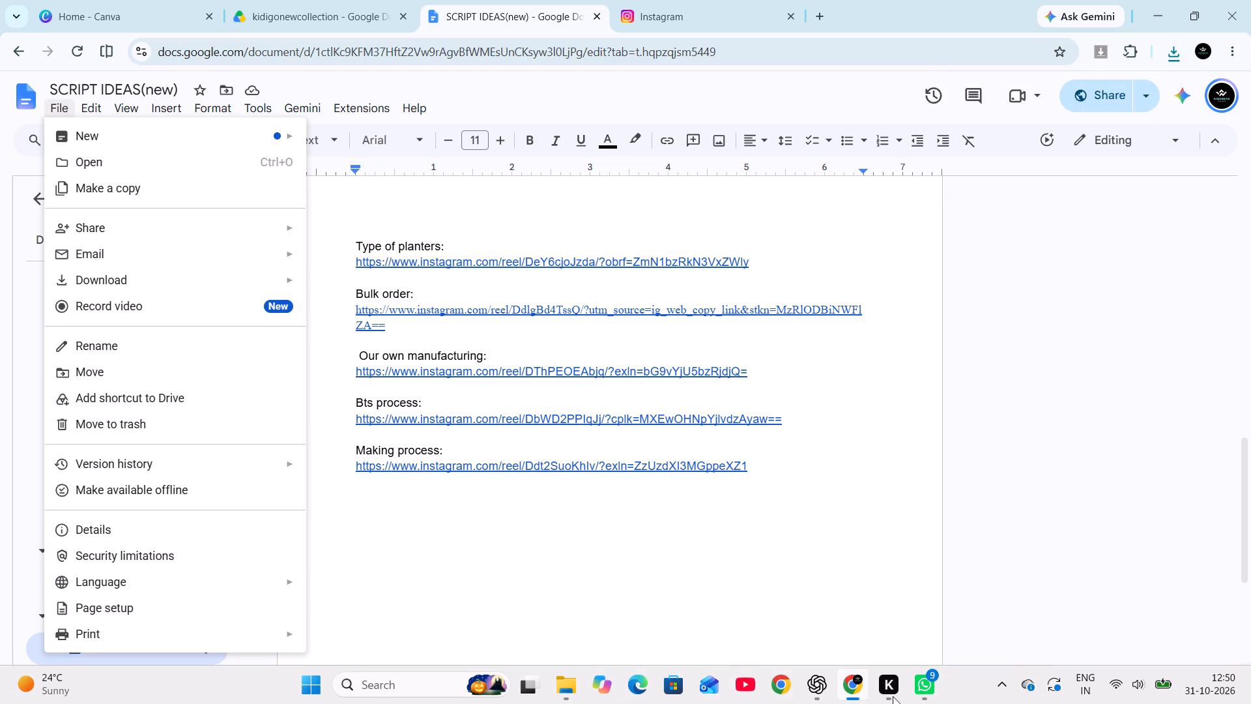
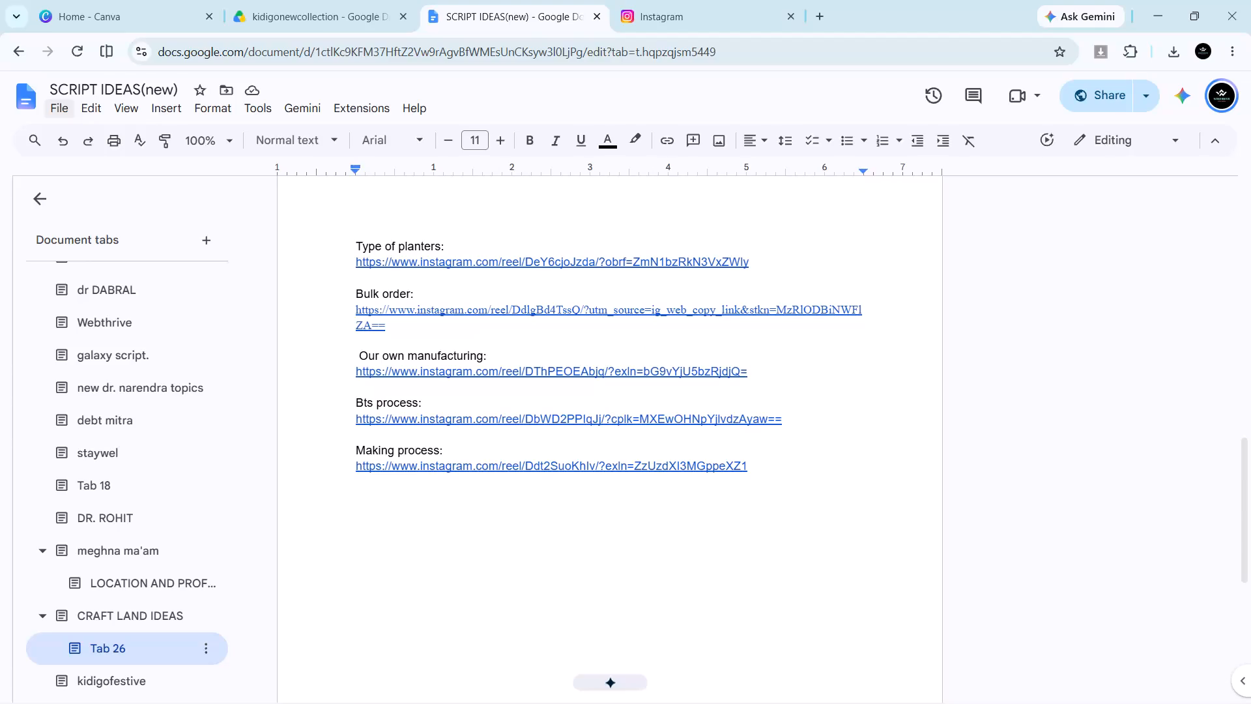
Place the text cursor on the empty line below the "Making process:" reel link at the end of the document.
{"action": "left_click", "coordinate": [799, 523]}
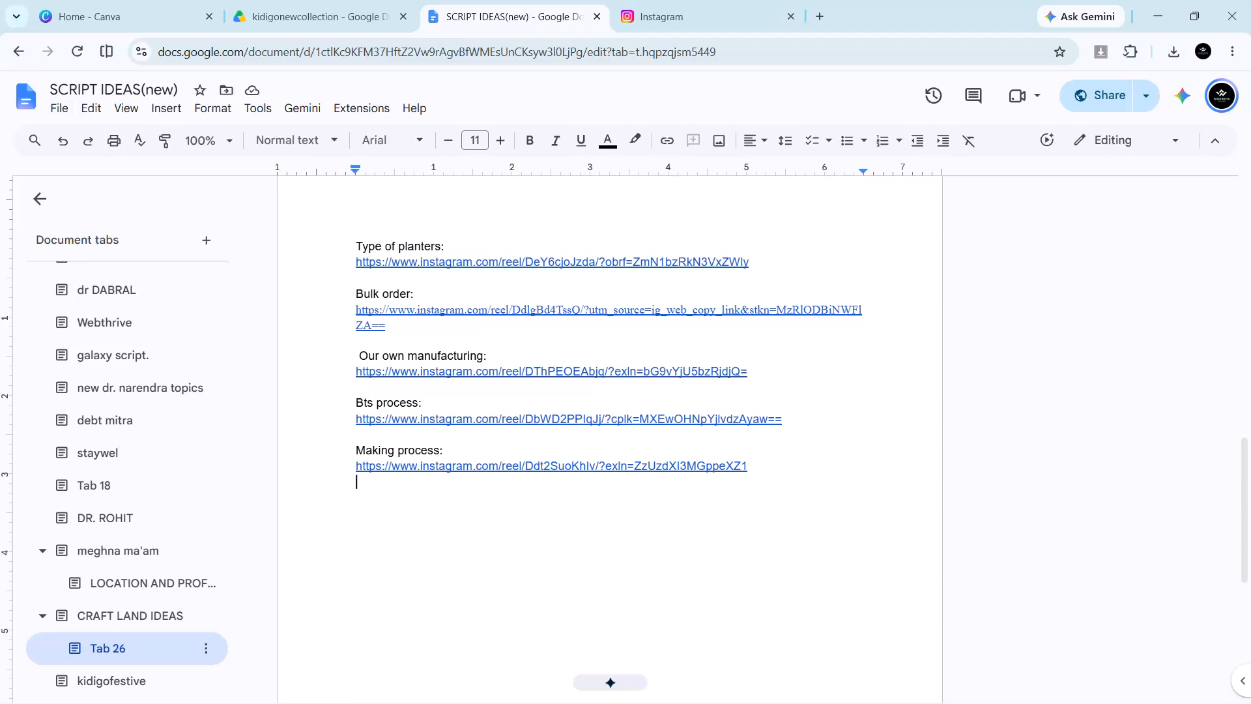